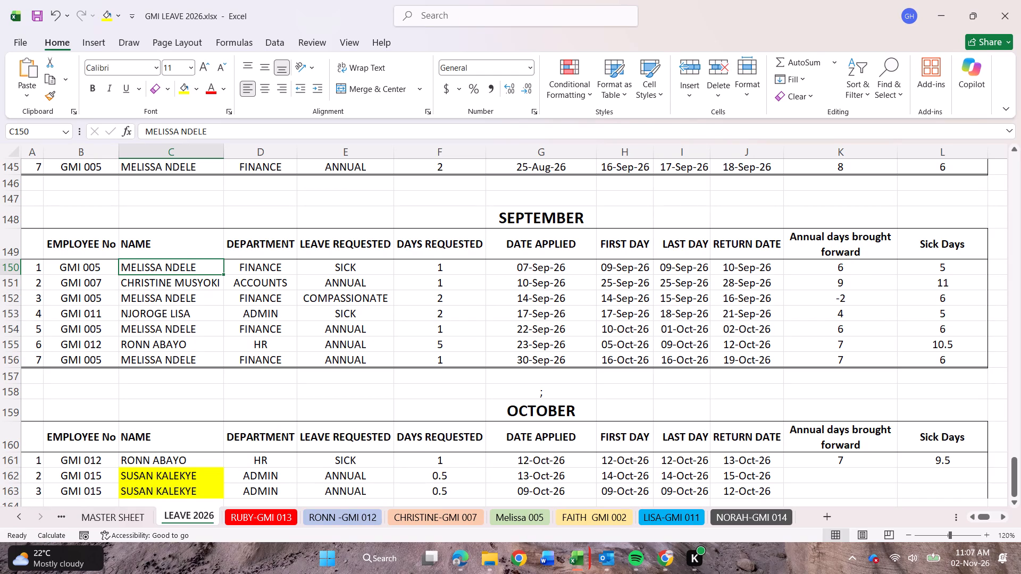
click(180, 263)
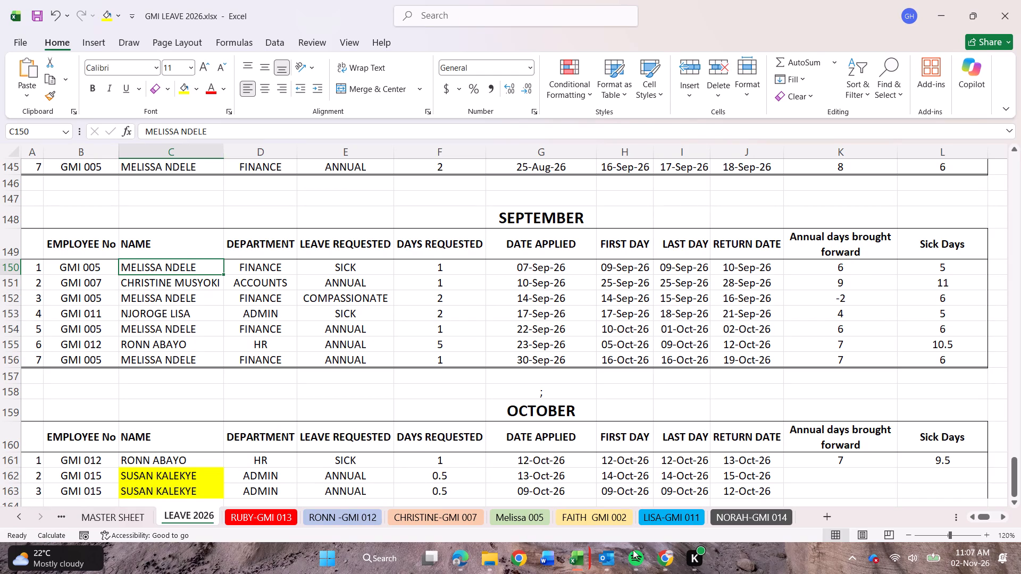
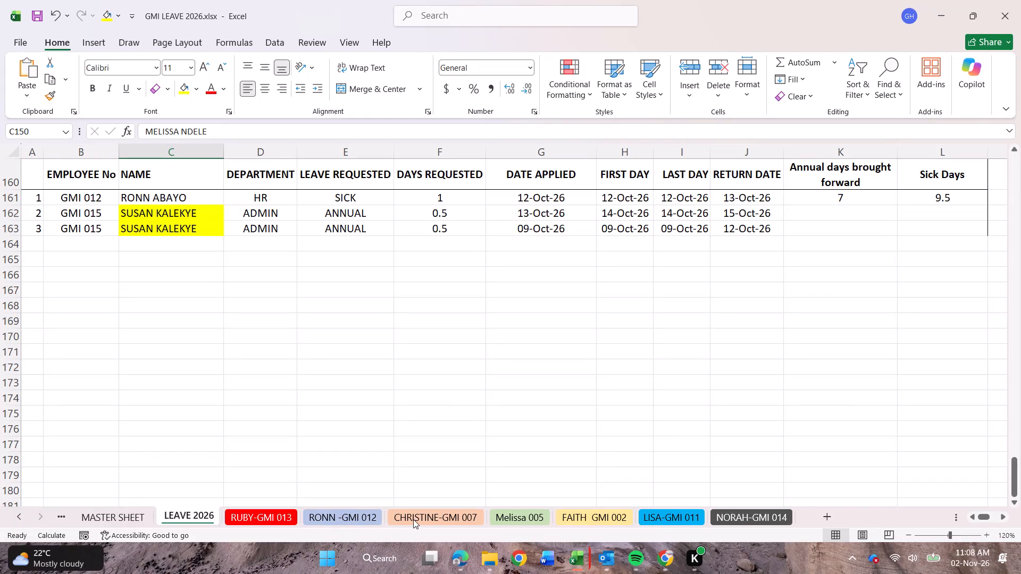
On the RUBY sheet, move the leave balances box (B44:E48) down five rows so it starts at row 49.
click(287, 524)
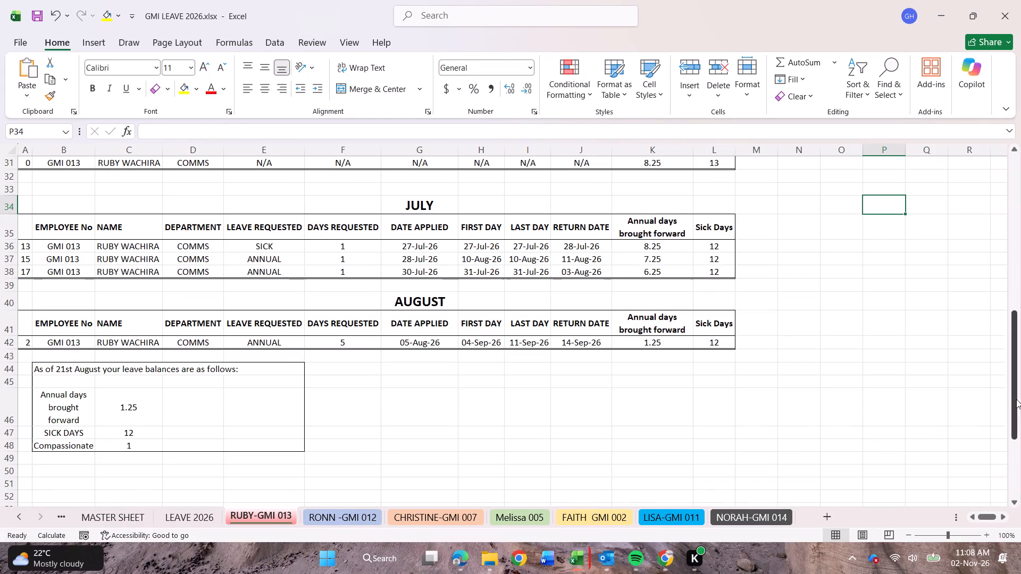
drag(1016, 399, 1011, 375)
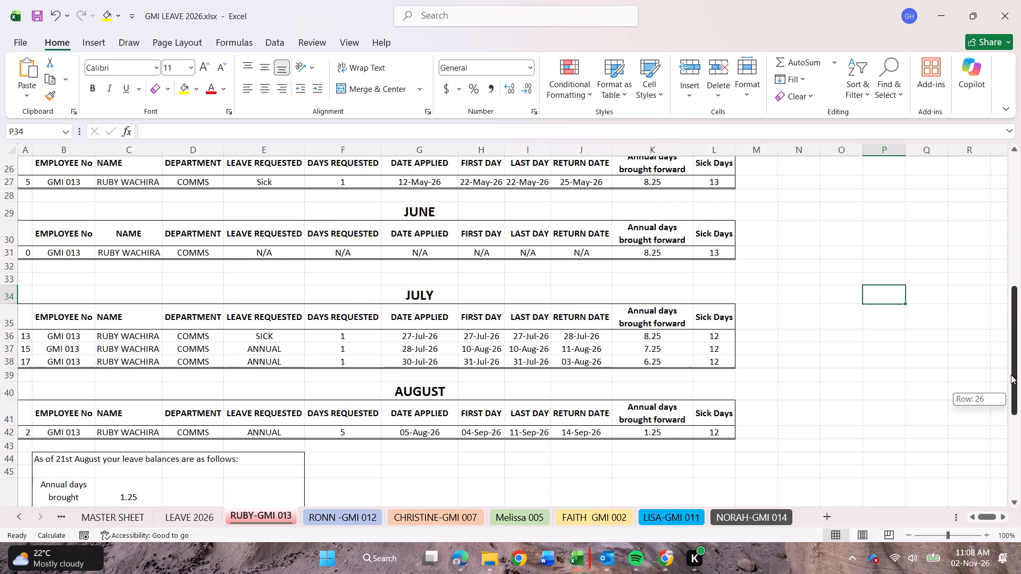
drag(1011, 375, 1014, 409)
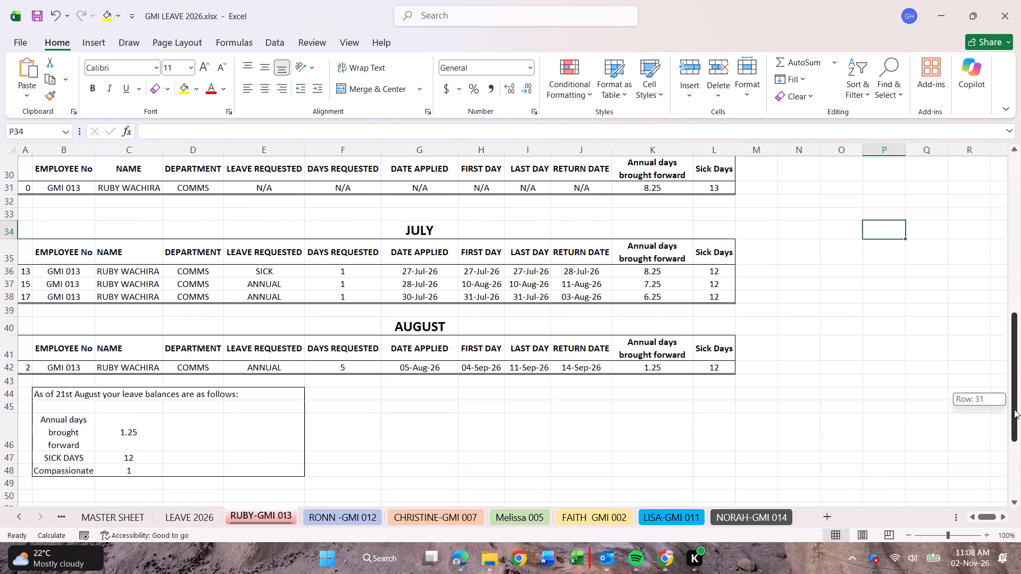
drag(1014, 409, 1017, 418)
drag(34, 305, 215, 333)
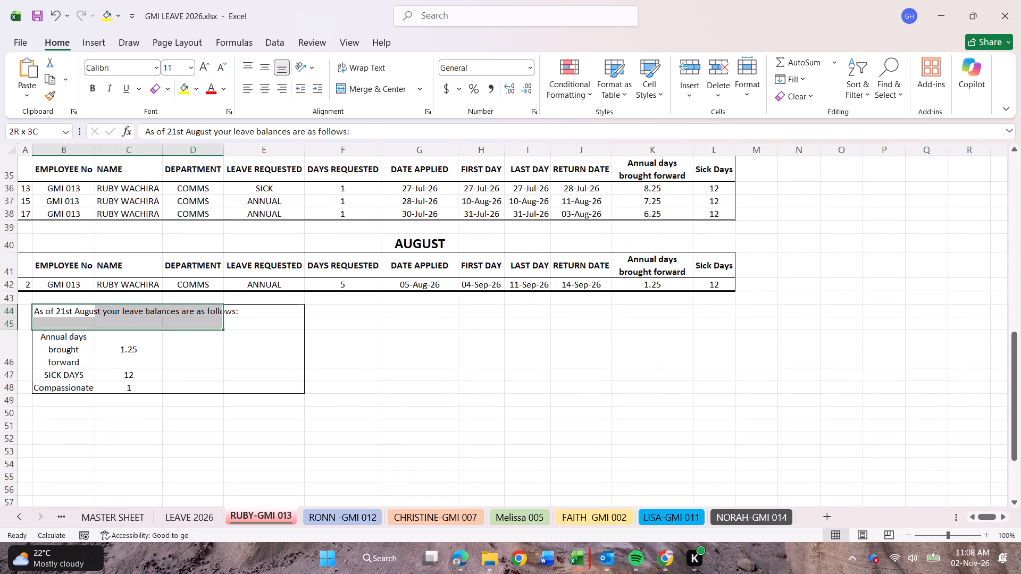
drag(215, 333, 273, 388)
drag(149, 303, 151, 396)
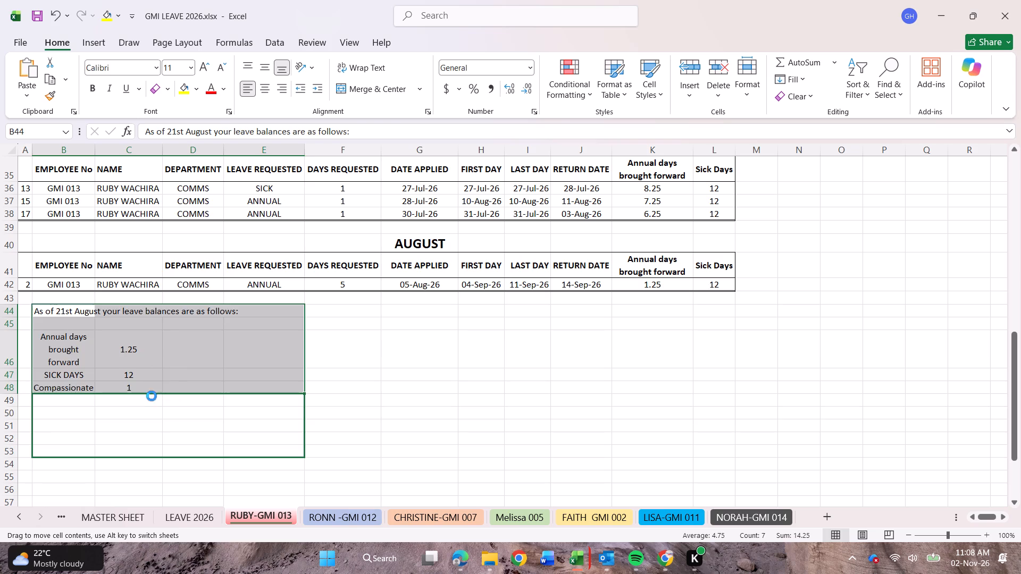
click(416, 391)
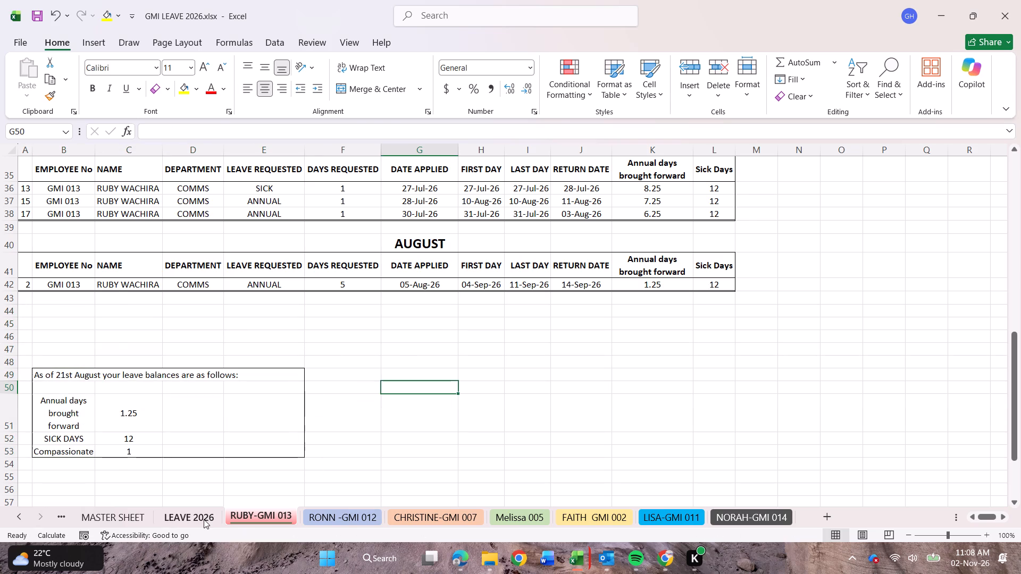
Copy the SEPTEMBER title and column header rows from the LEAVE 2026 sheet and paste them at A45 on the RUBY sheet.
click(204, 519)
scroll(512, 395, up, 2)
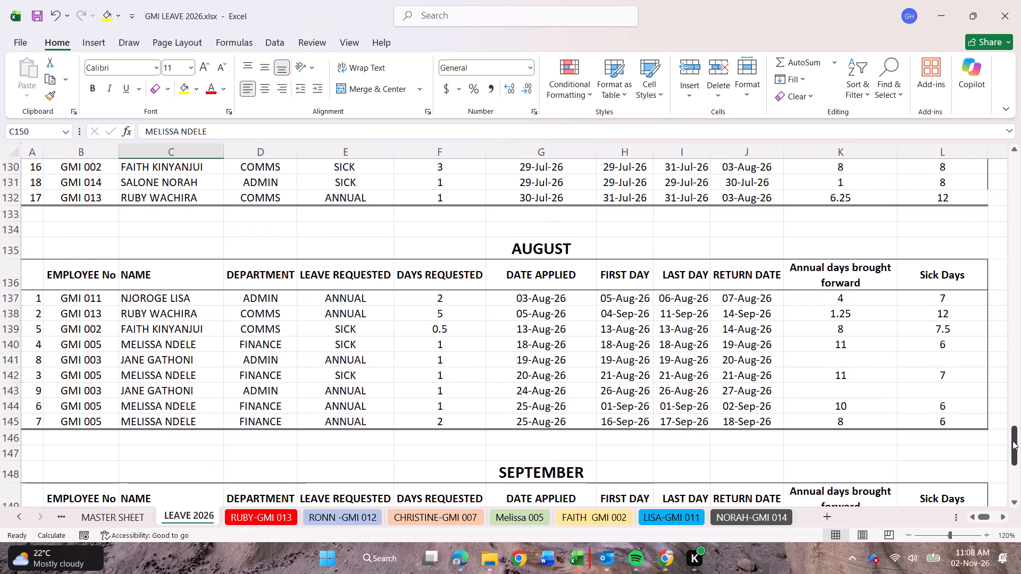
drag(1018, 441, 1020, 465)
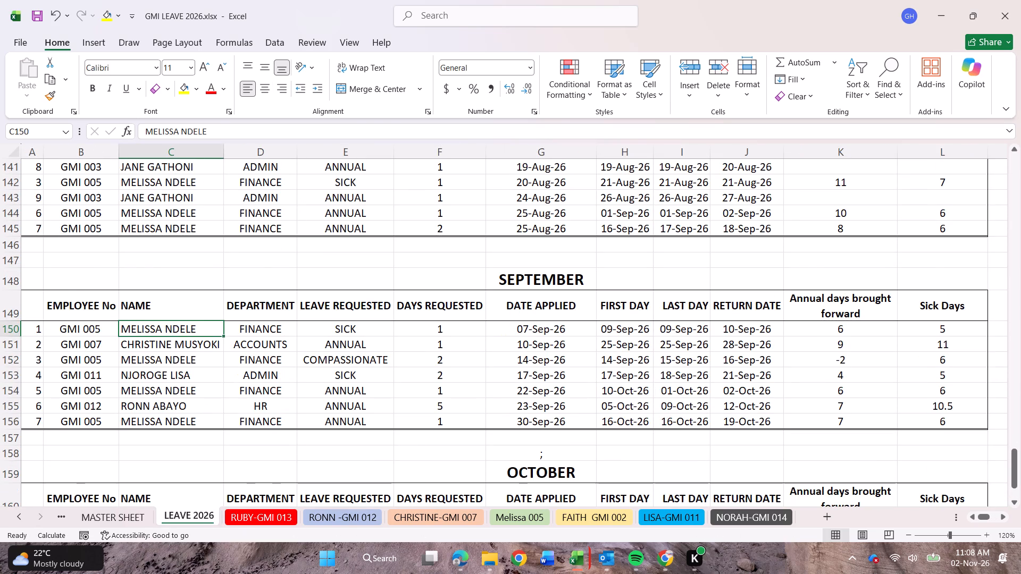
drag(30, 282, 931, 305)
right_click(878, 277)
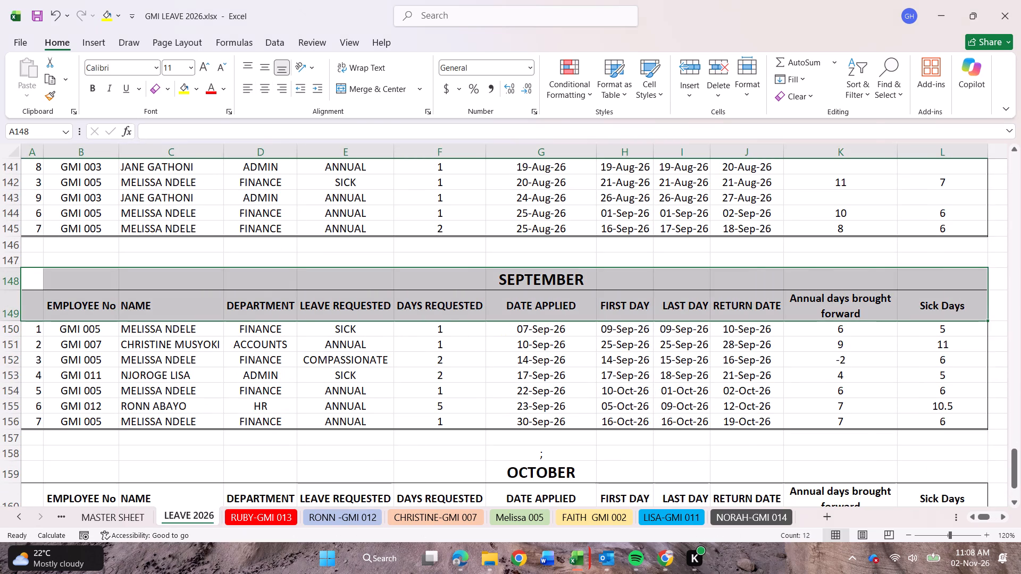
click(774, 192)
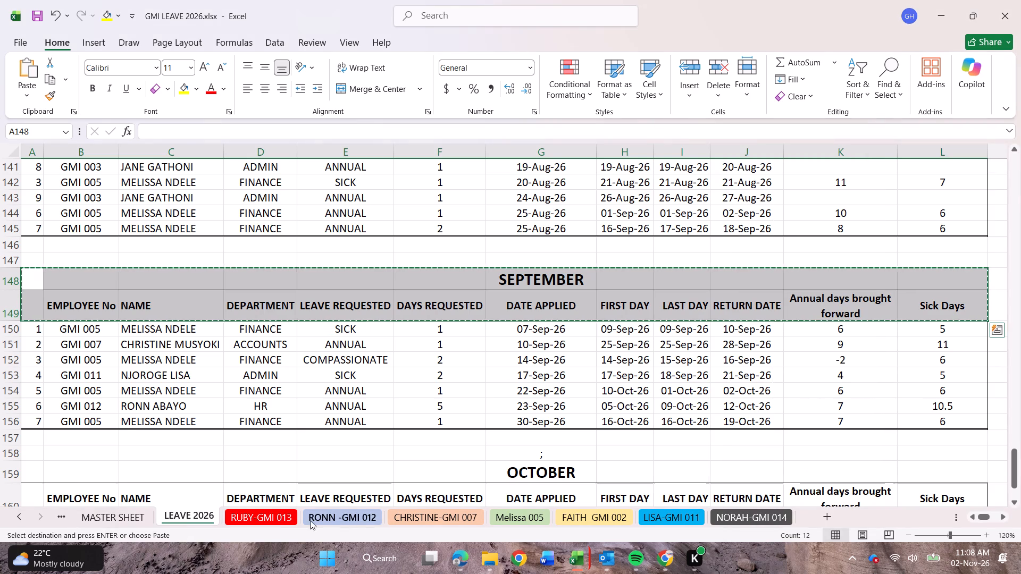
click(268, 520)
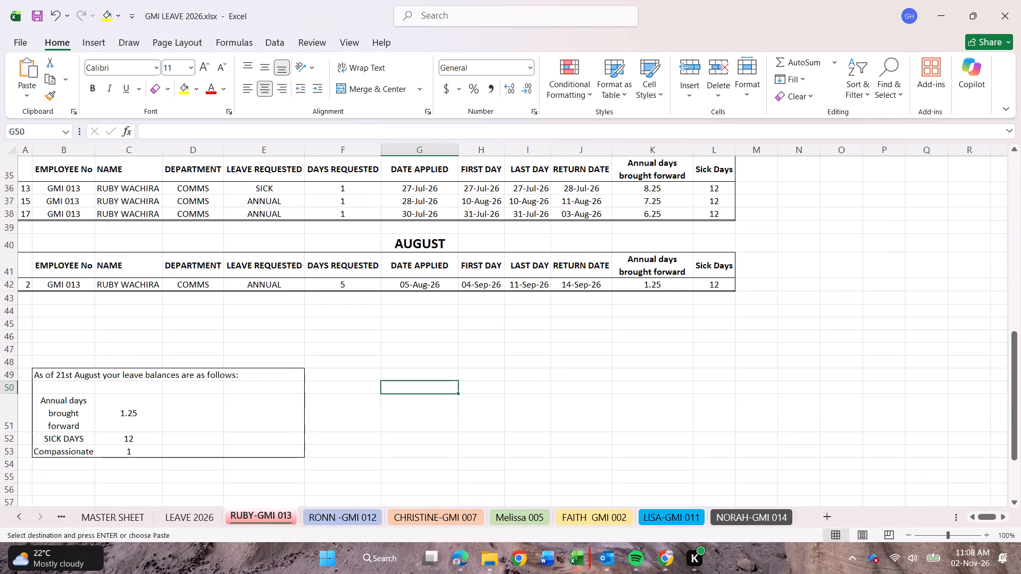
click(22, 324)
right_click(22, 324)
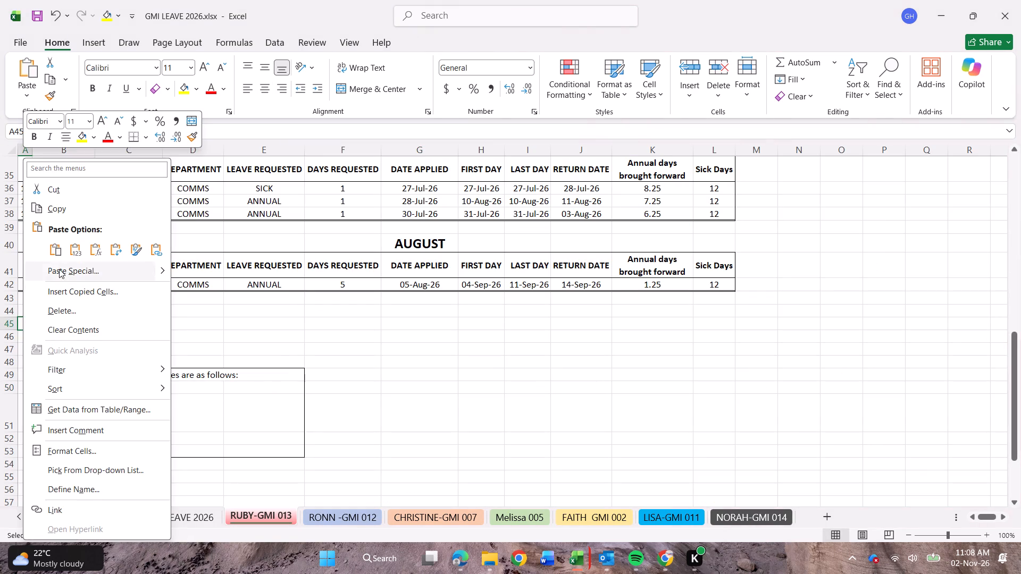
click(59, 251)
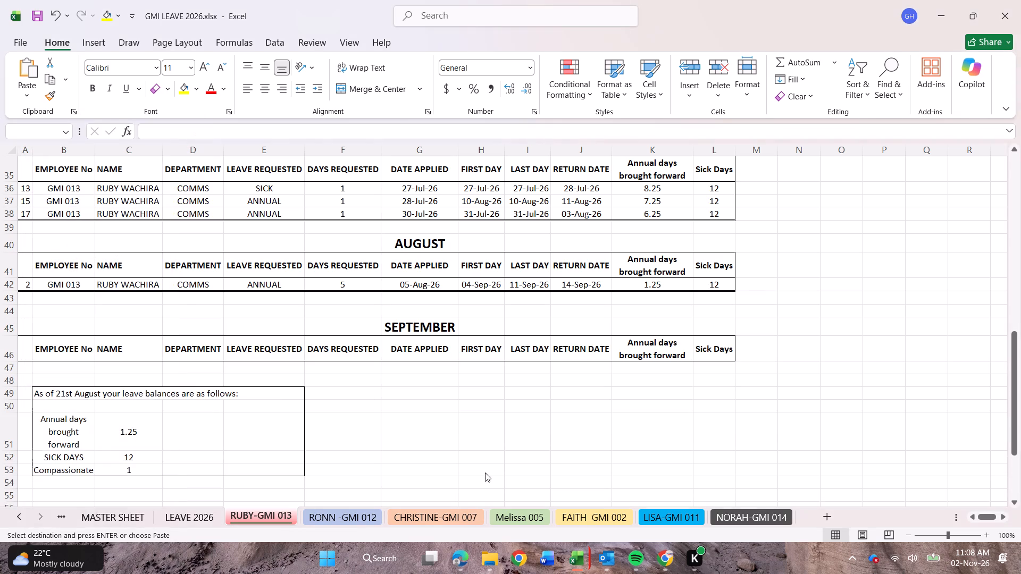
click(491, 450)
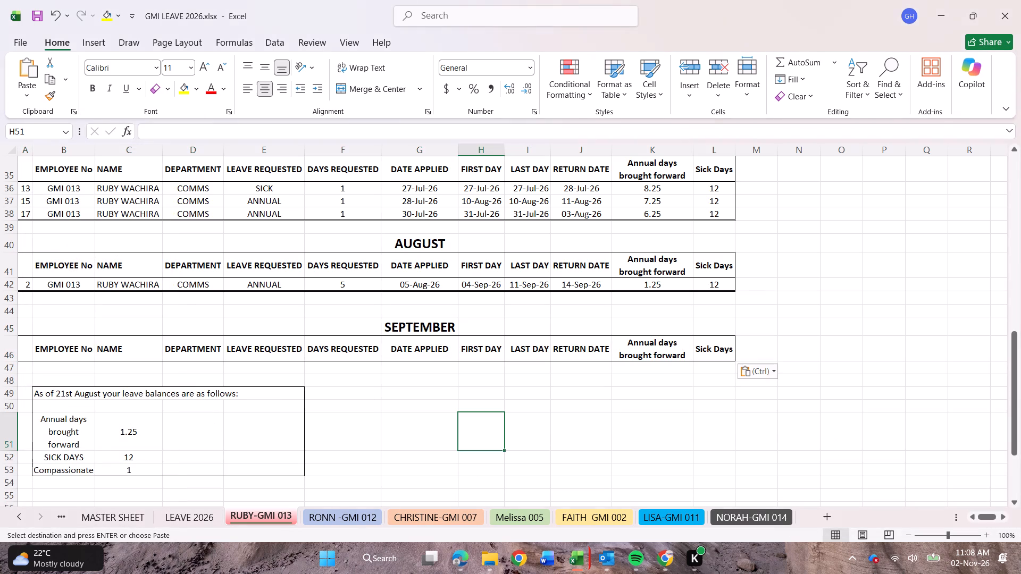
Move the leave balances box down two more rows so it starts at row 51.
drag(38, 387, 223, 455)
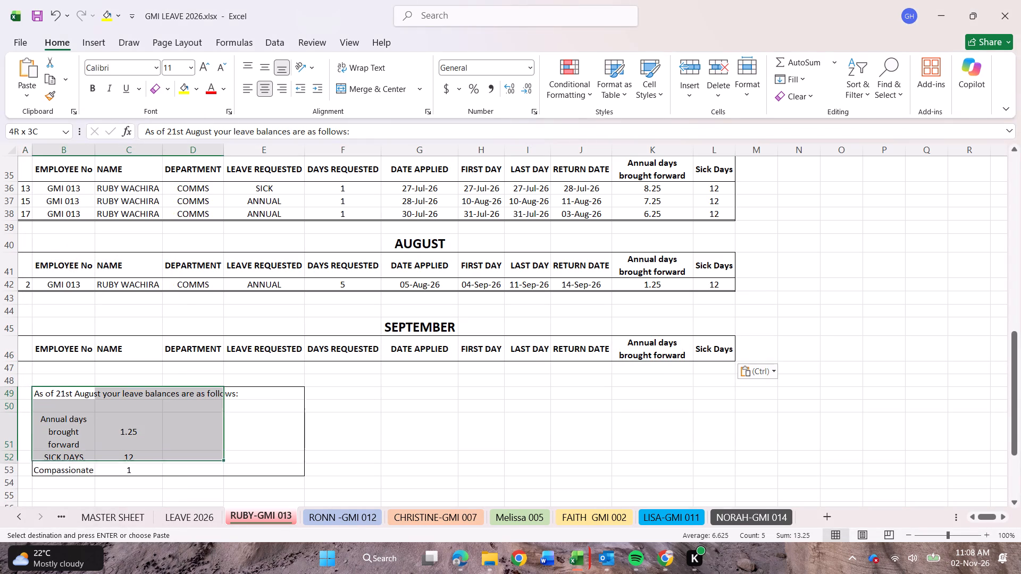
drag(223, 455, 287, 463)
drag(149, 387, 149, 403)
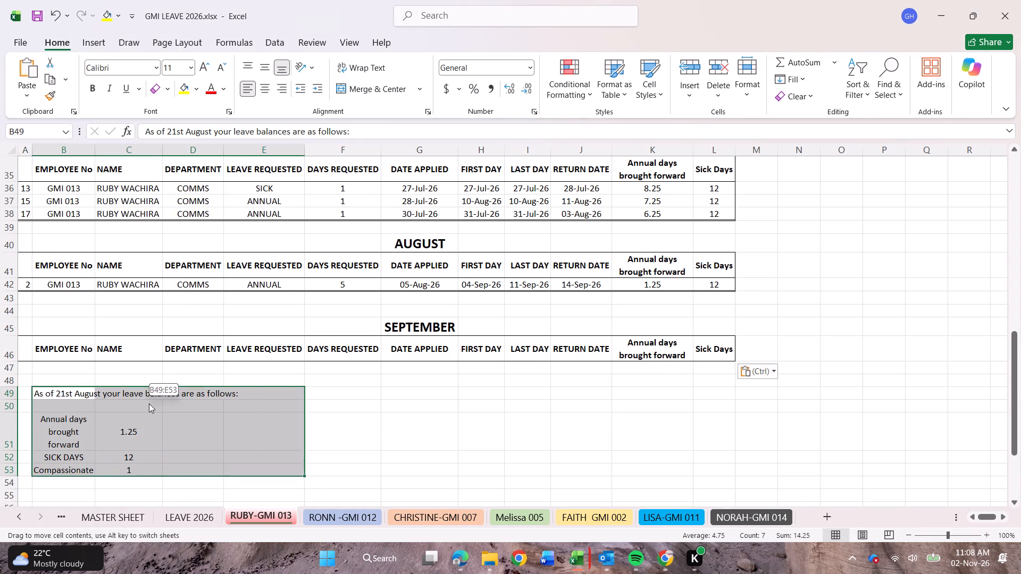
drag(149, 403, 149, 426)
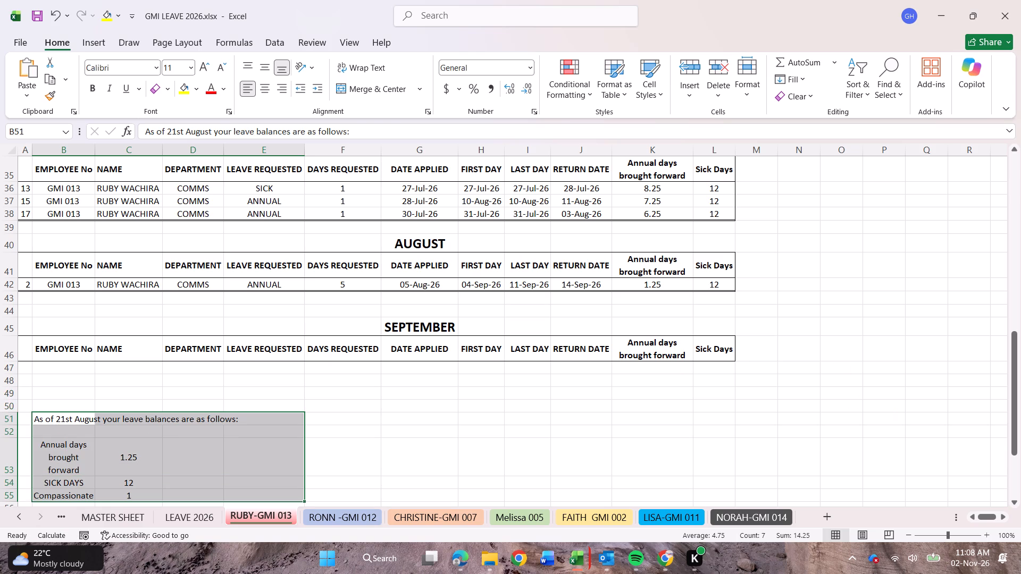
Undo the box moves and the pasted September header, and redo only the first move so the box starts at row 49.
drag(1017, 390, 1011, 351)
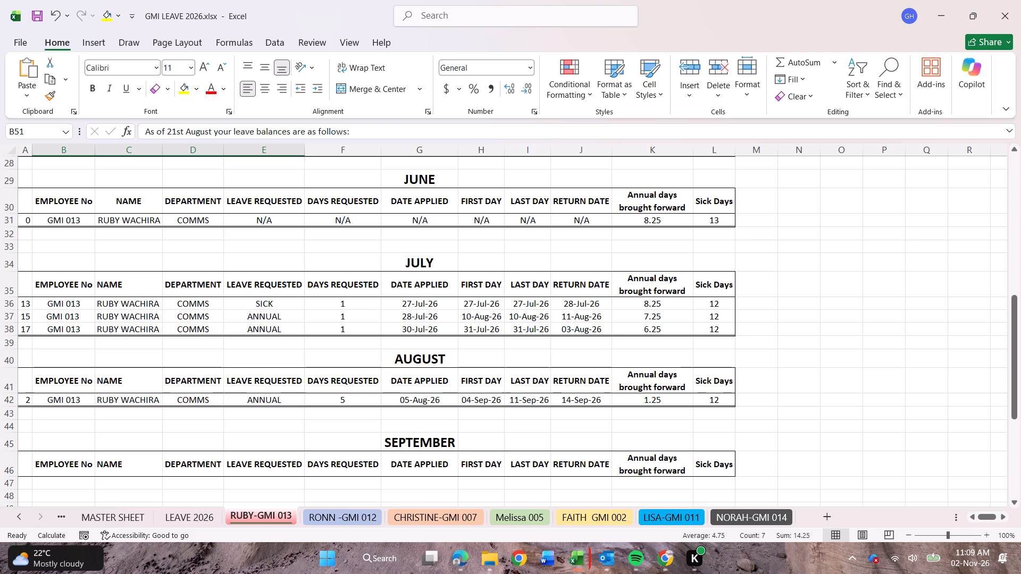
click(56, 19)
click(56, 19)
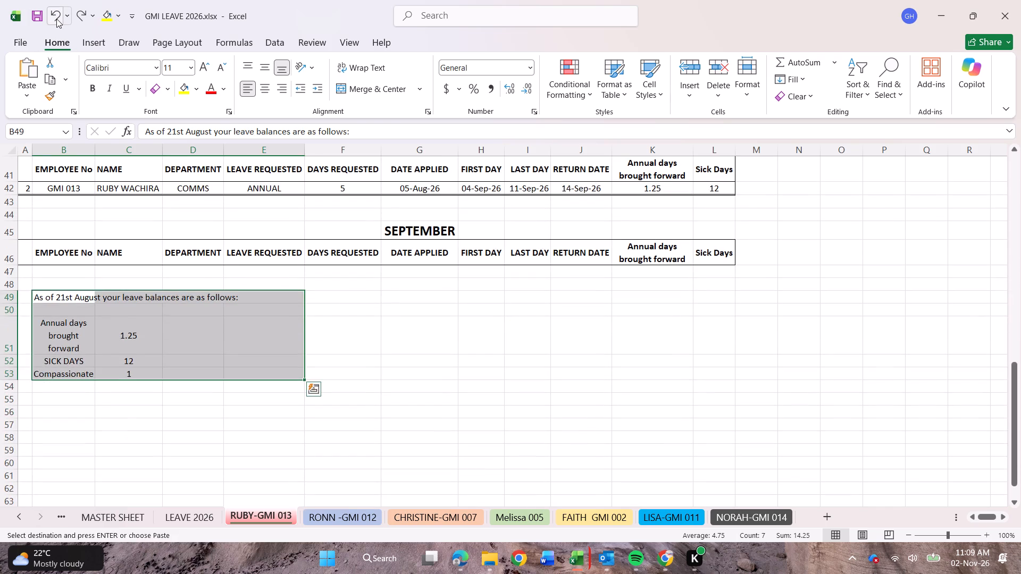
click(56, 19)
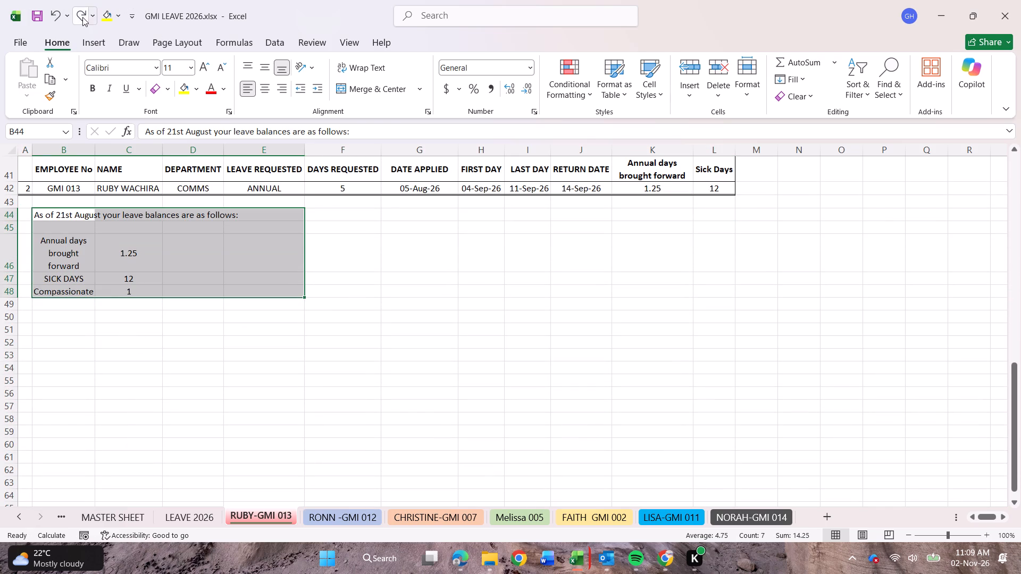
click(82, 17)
Copy the complete JUNE block, including its title, headers and N/A row (A29:L31), and paste it at A45 below the August table.
scroll(372, 244, up, 1)
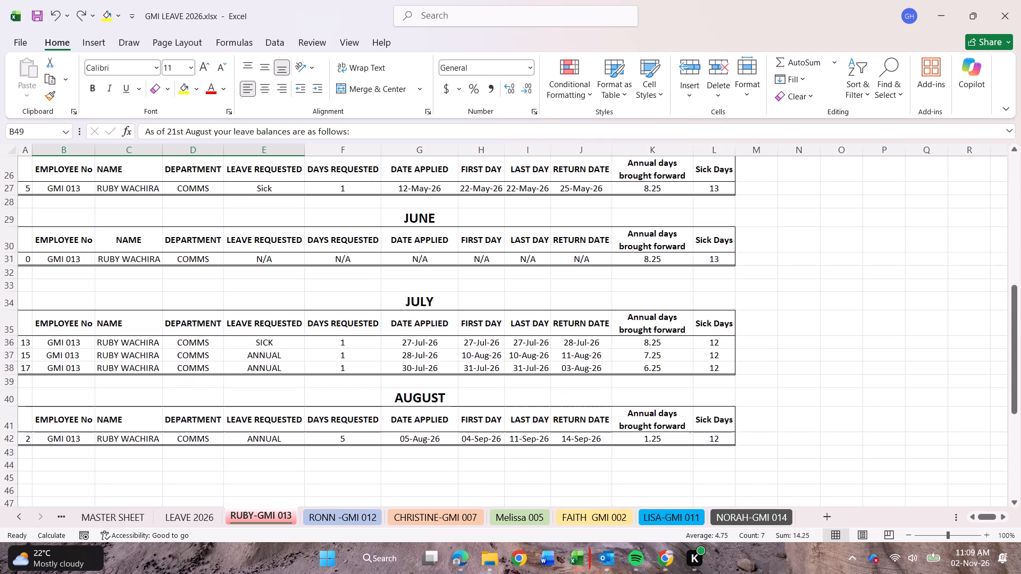
drag(1014, 358, 1012, 333)
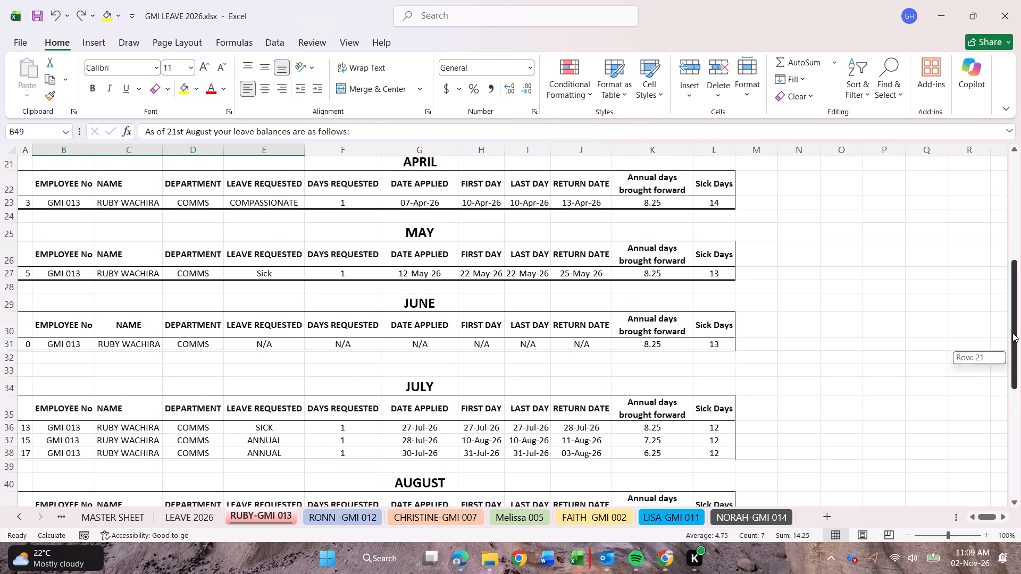
drag(1012, 333, 1012, 328)
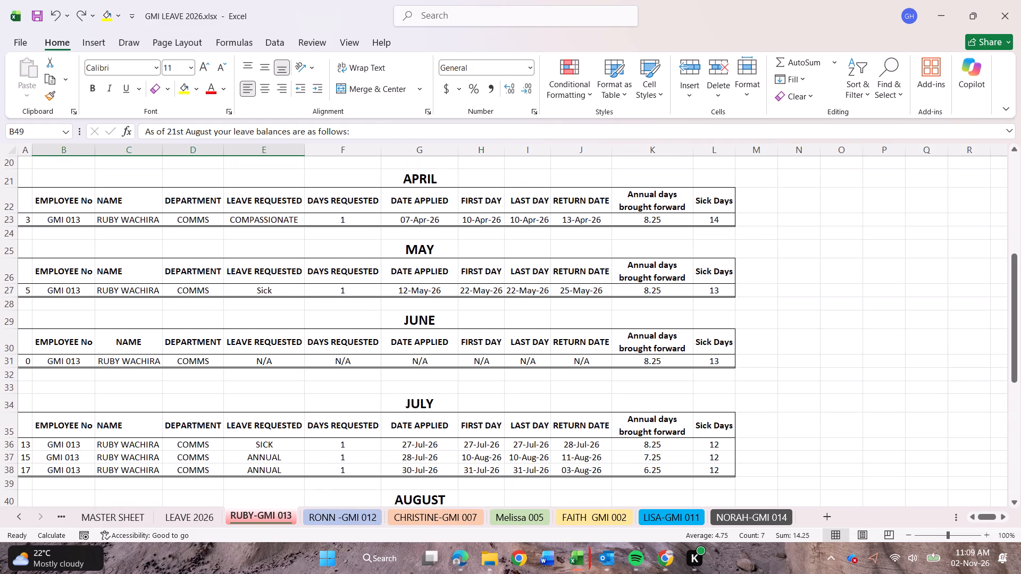
drag(23, 318, 708, 362)
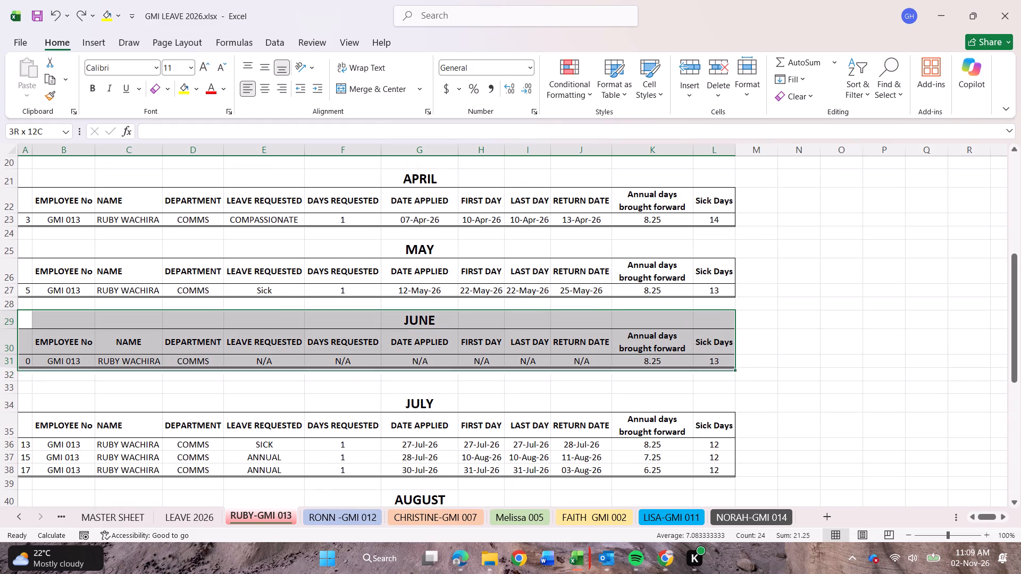
drag(708, 362, 708, 359)
right_click(647, 317)
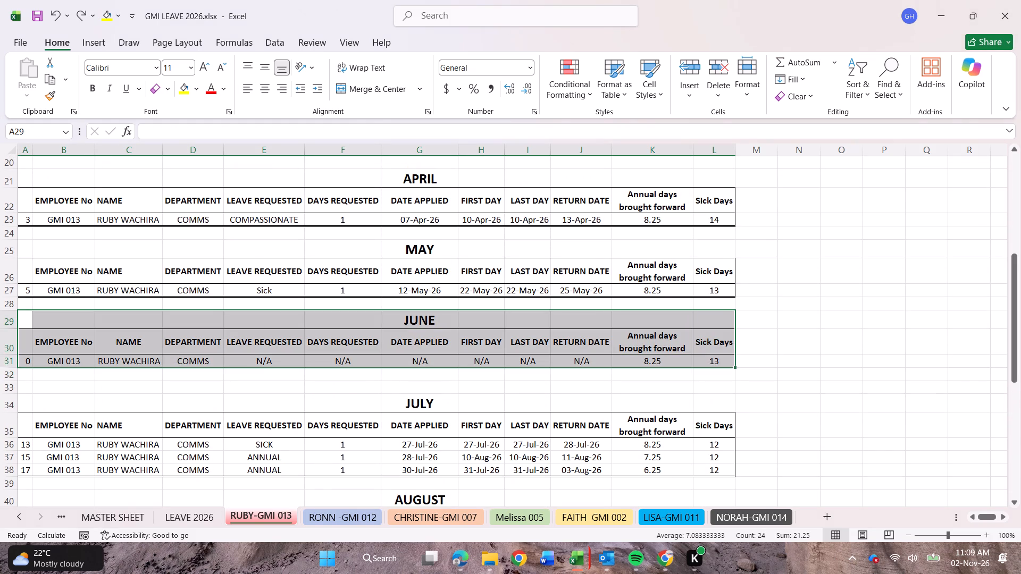
right_click(640, 329)
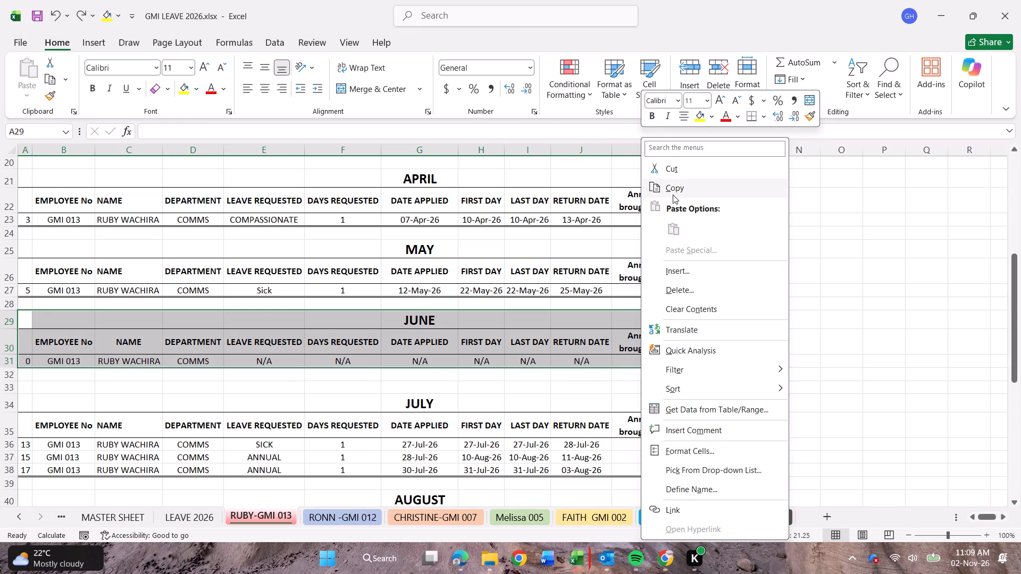
click(673, 195)
drag(1018, 305, 1020, 348)
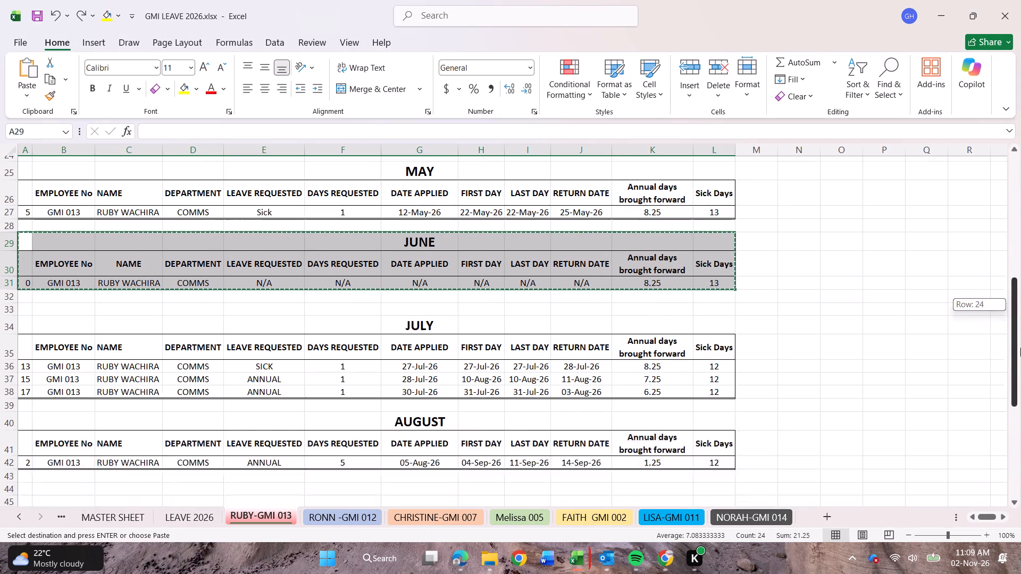
drag(1020, 348, 1020, 373)
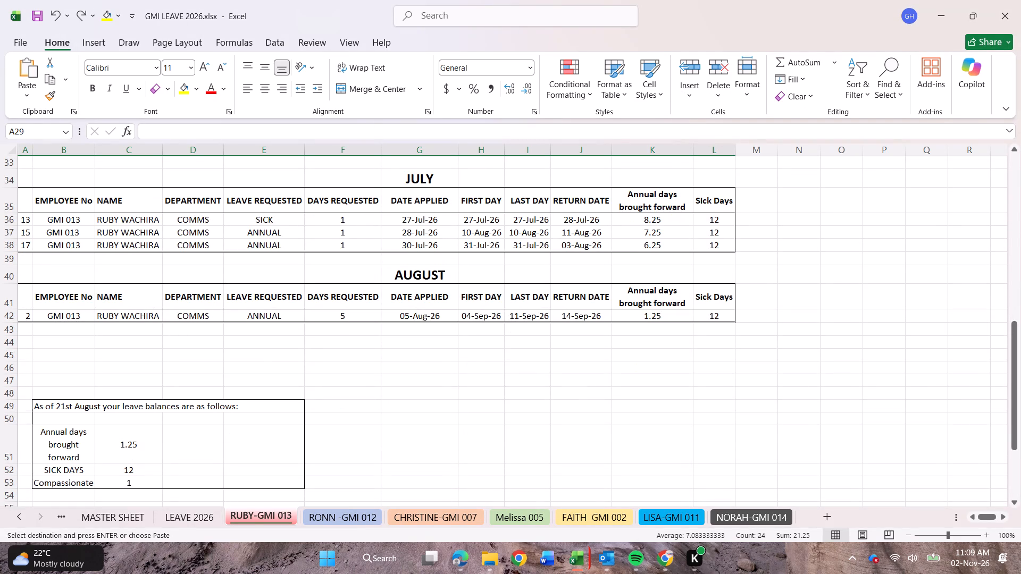
click(22, 352)
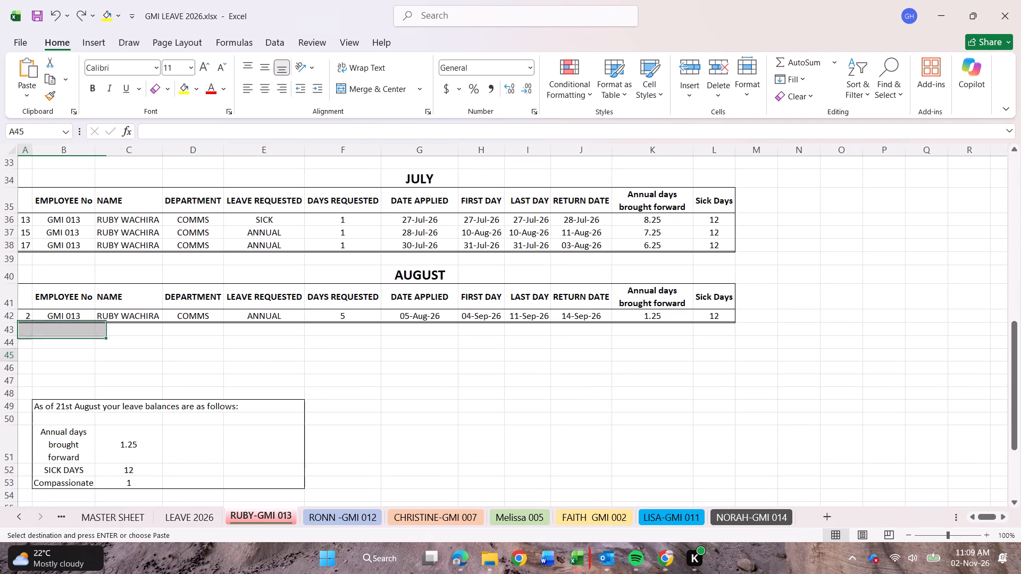
key(ctrl+v)
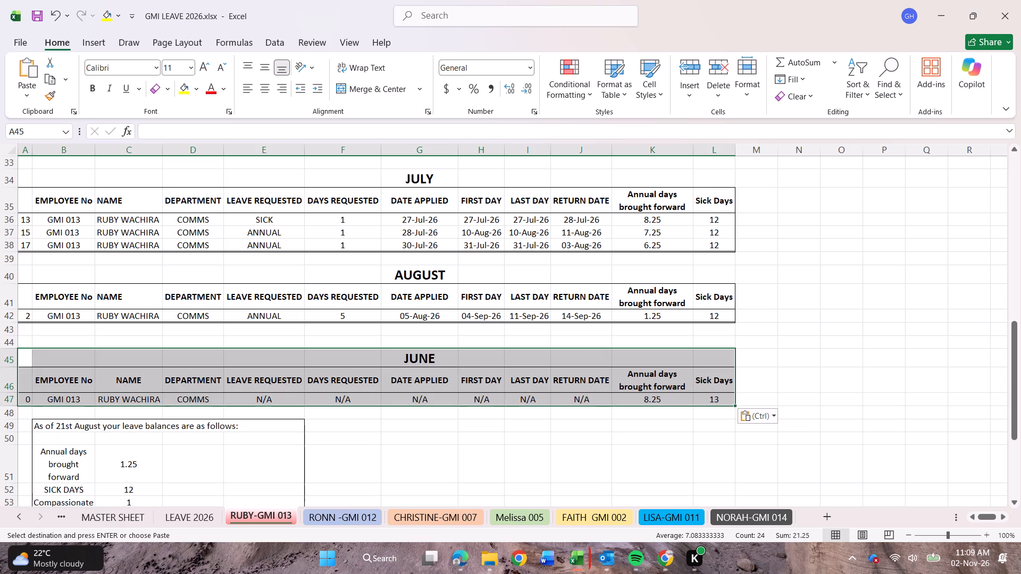
Change the title of the pasted block in G45 to SEPTEMBER.
double_click(434, 361)
key(BackSpace)
key(BackSpace)
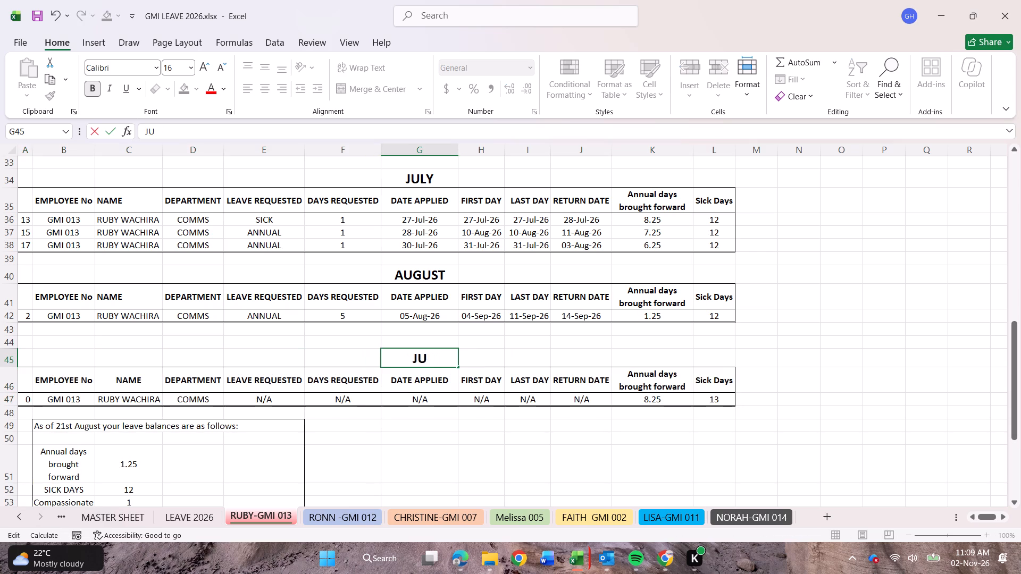
key(BackSpace)
key(BackSpace)
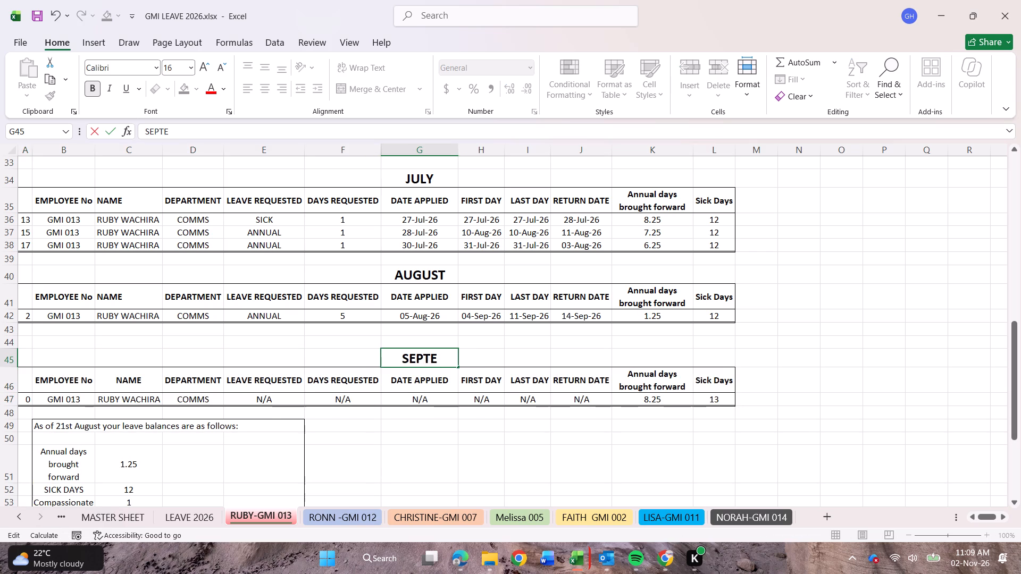
key(BackSpace)
key(BackSpace)
key(BackSpace)
key(BackSpace)
text(MER\)
key(BackSpace)
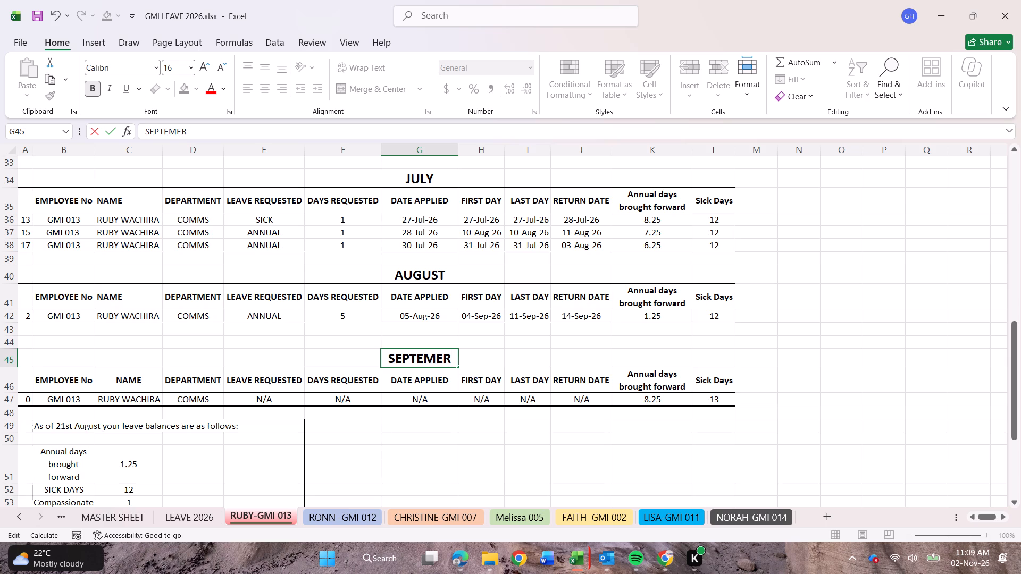
key(BackSpace)
key(BackSpace)
text(BER)
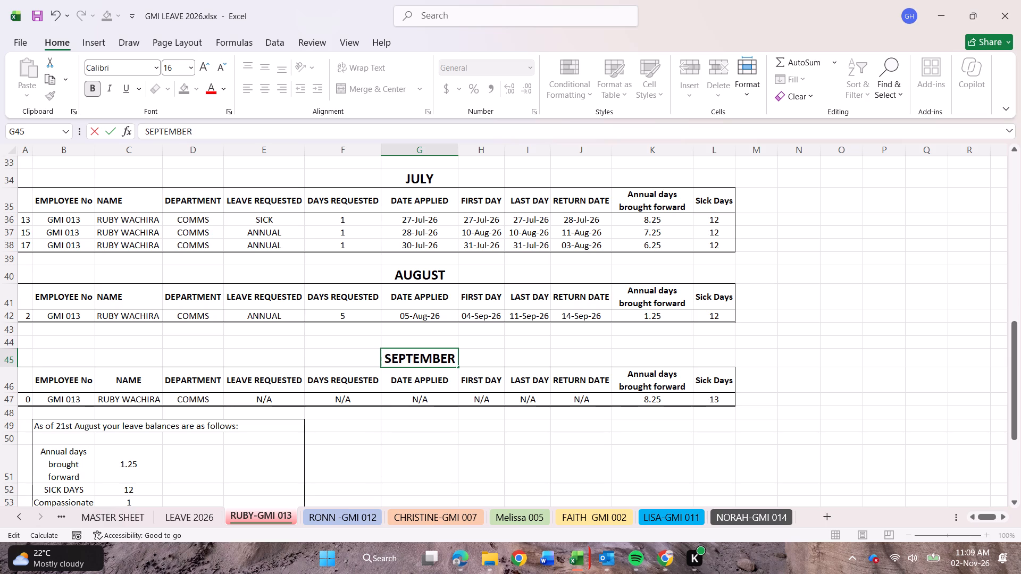
Move the leave balances box (B49:E53) down two rows so it starts at row 51.
click(793, 373)
triple_click(1012, 502)
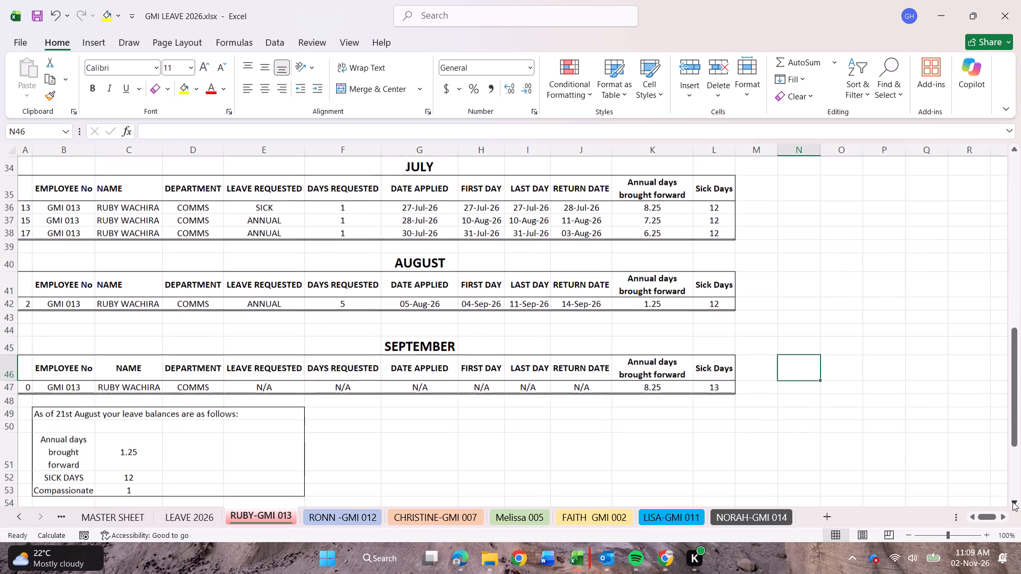
triple_click(1012, 502)
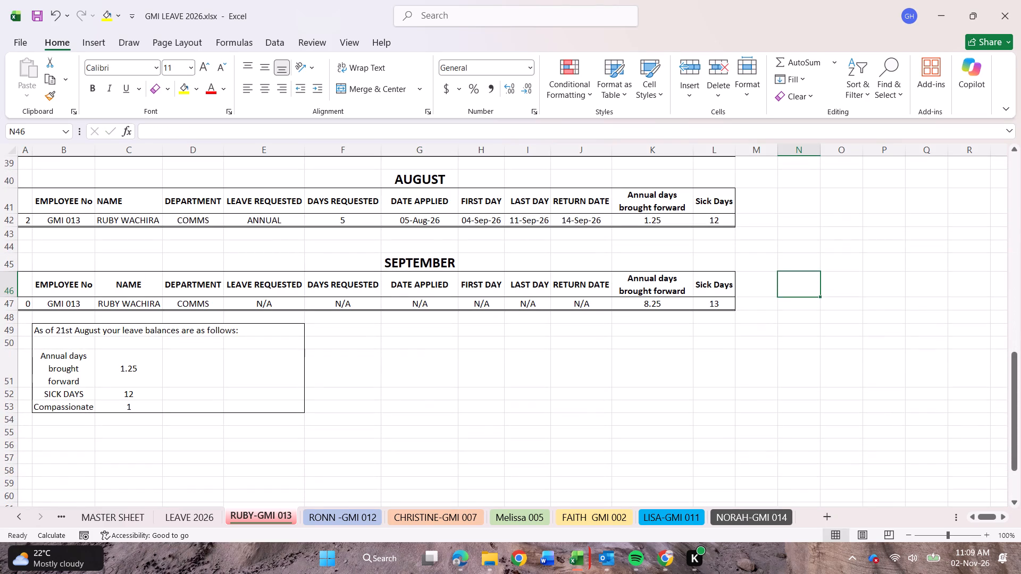
drag(38, 324, 275, 409)
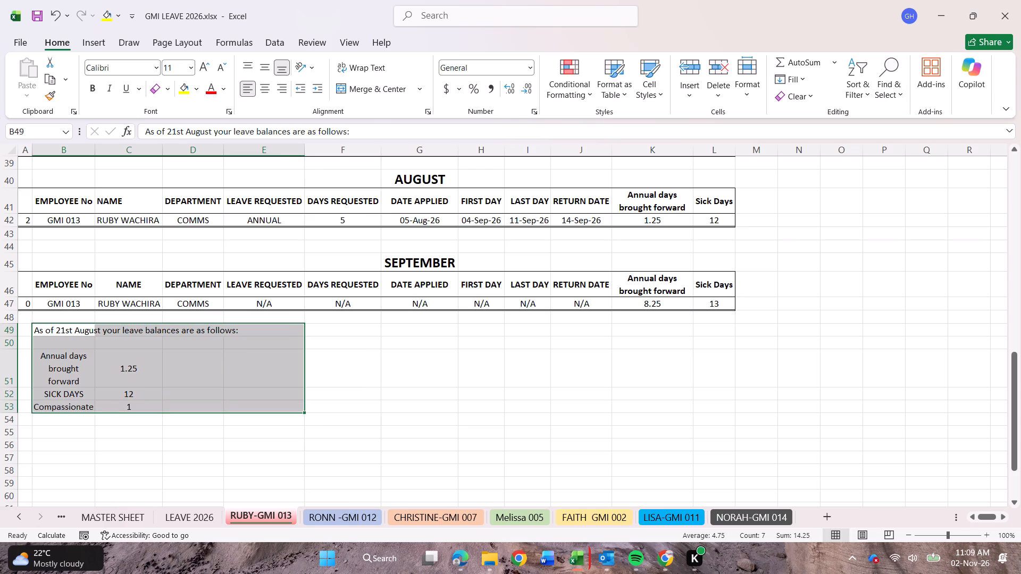
drag(153, 323, 147, 353)
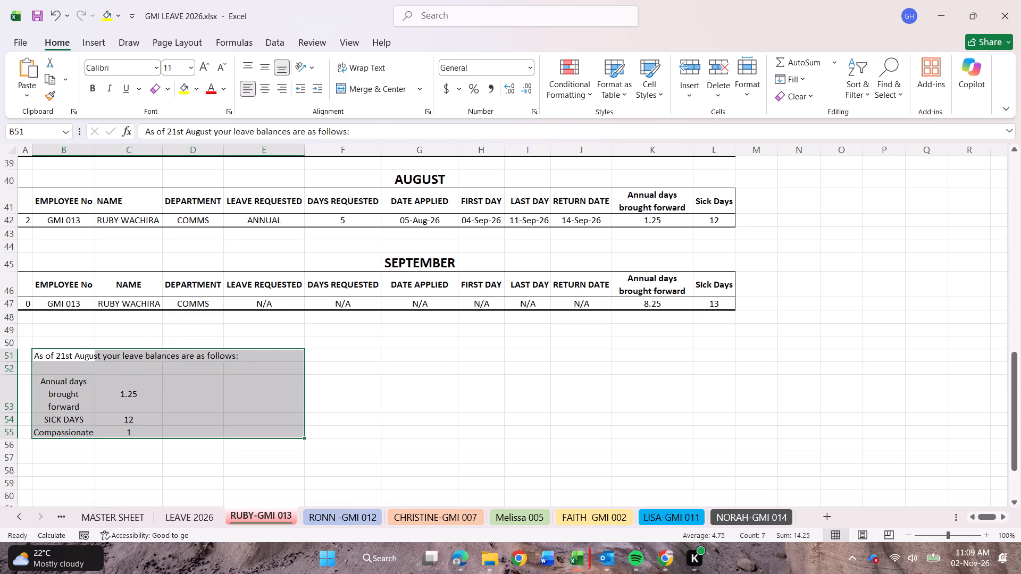
click(298, 348)
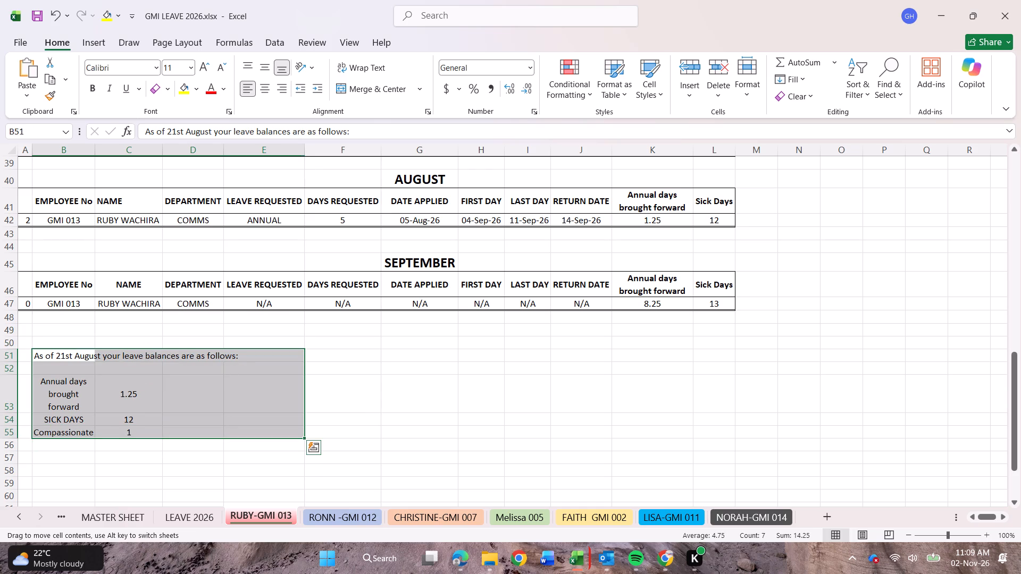
In the September row, set the annual days brought forward to 1.25 and the sick days to 12.
double_click(649, 306)
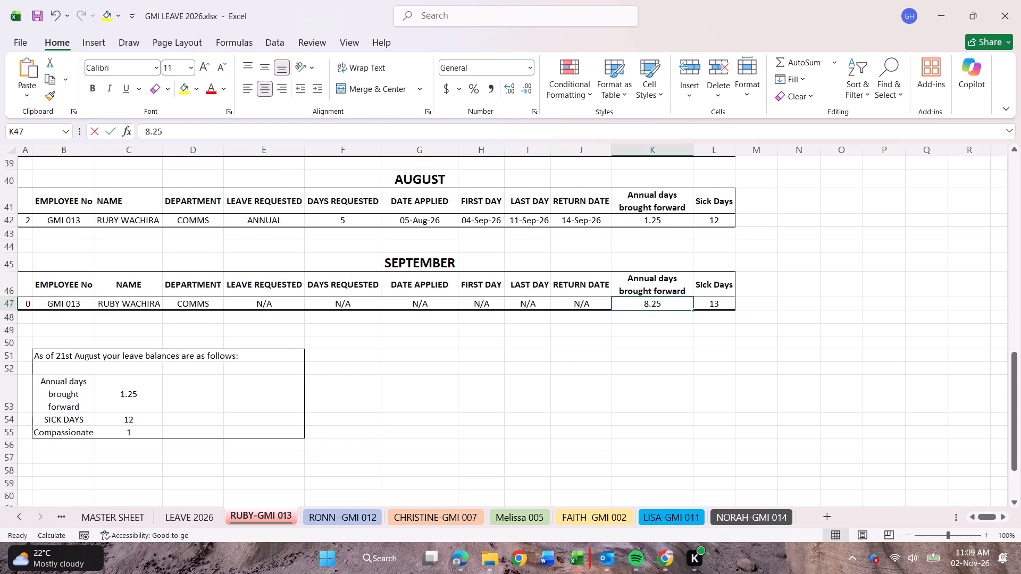
key(BackSpace)
key(1)
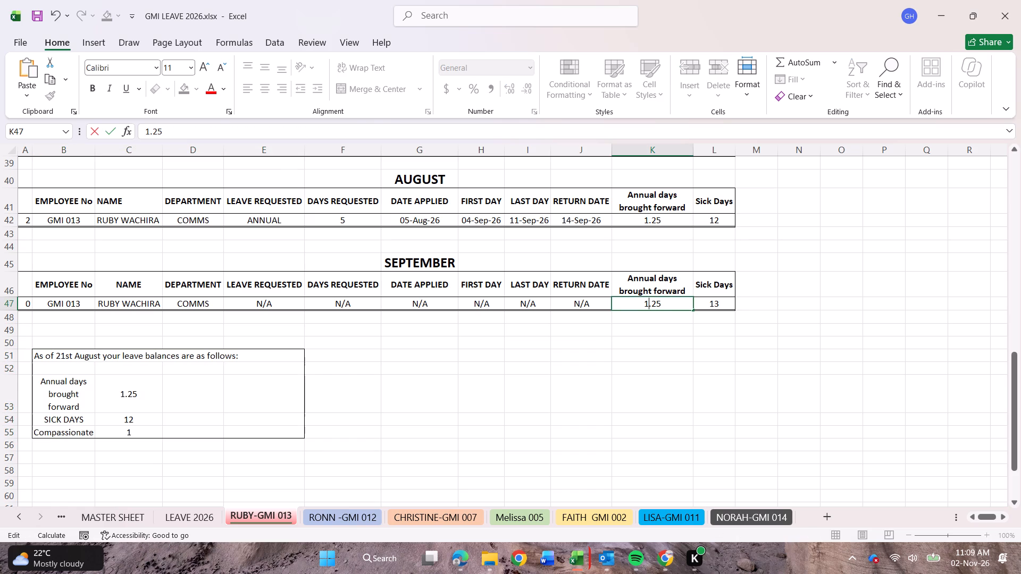
double_click(725, 304)
key(BackSpace)
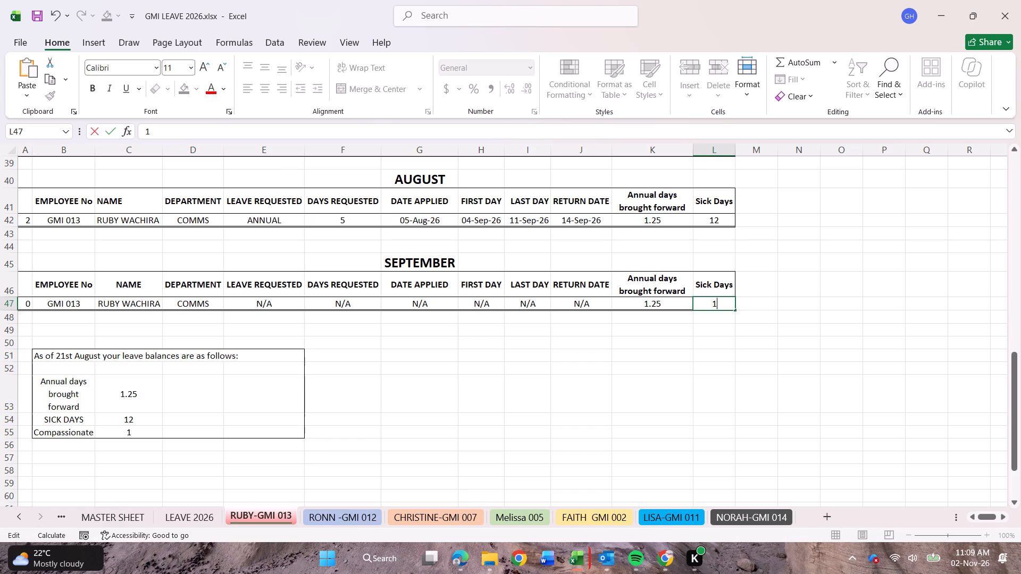
key(2)
click(551, 400)
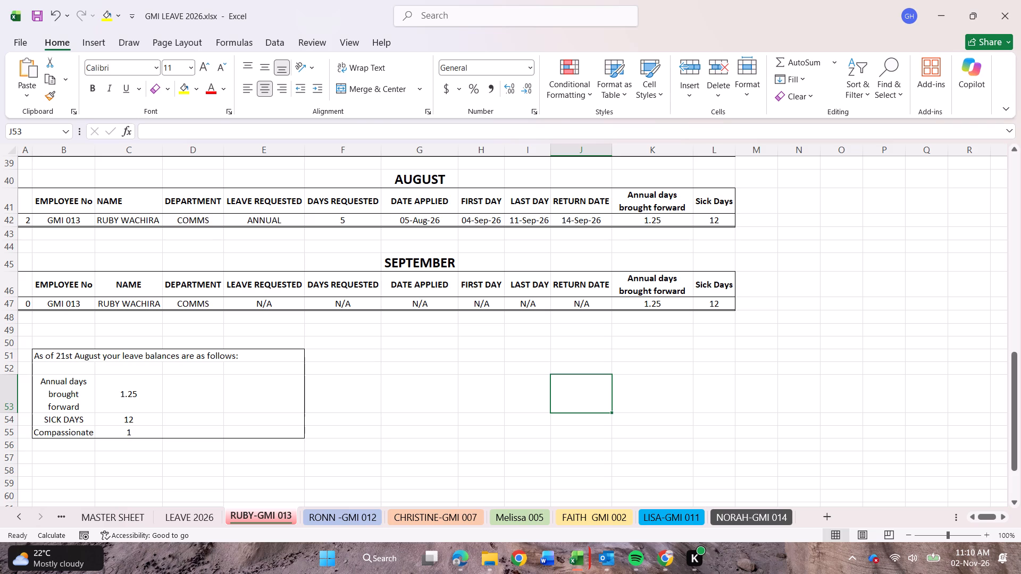
Change the balances box heading in B51 to "As of September 2026 your leave balances are as follows:".
double_click(98, 356)
click(89, 369)
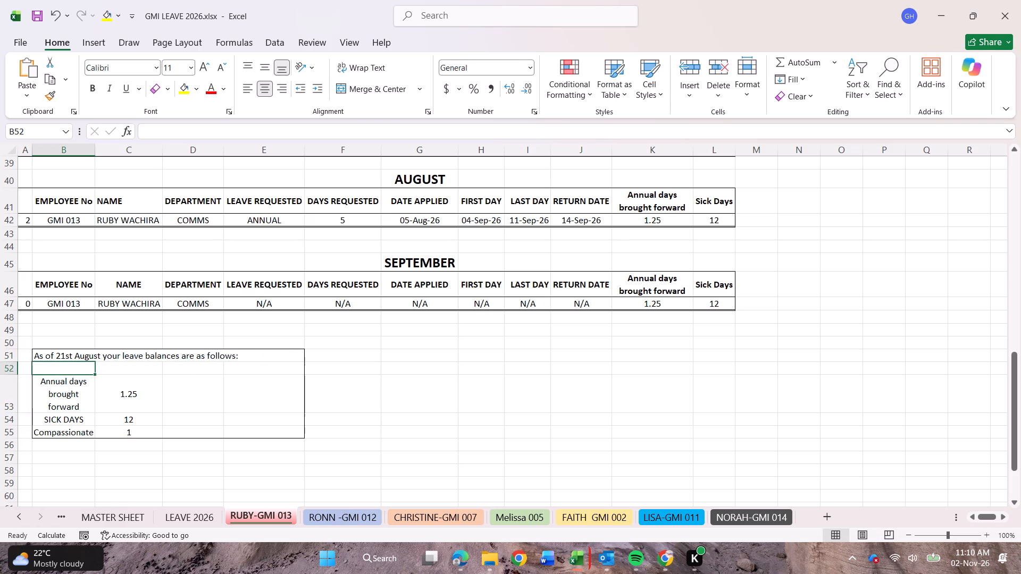
double_click(97, 355)
click(75, 357)
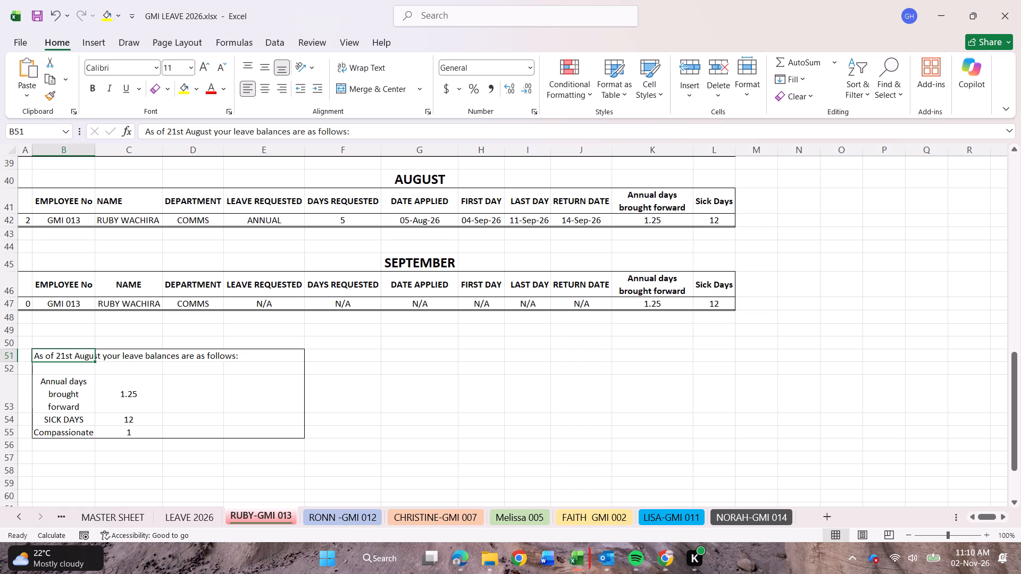
double_click(68, 357)
key(BackSpace)
key(BackSpace)
key(BackSpace)
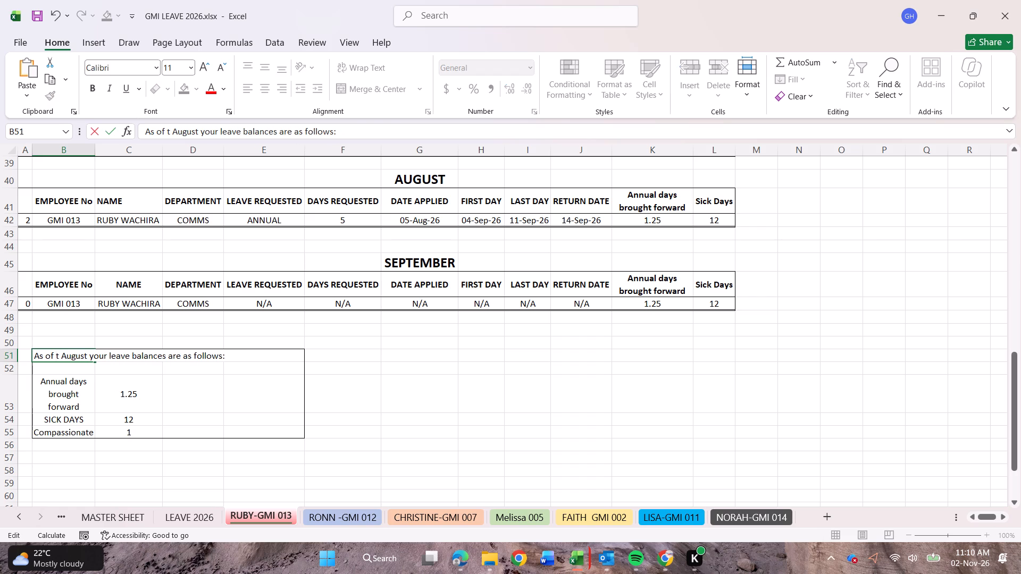
key(Delete)
key(Right)
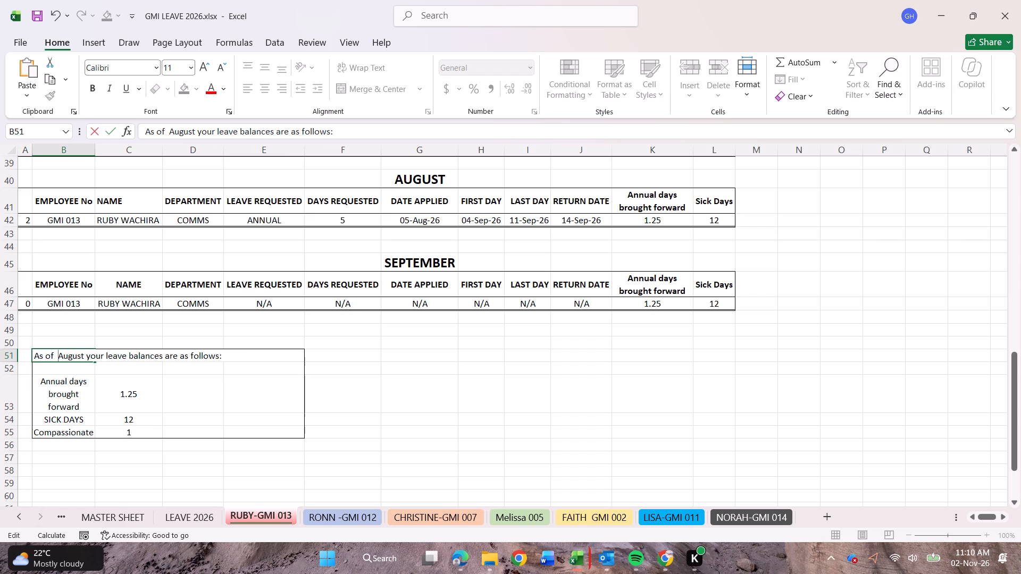
key(Delete)
key(Delete)
key(Delete)
key(Delete)
key(Delete)
key(Delete)
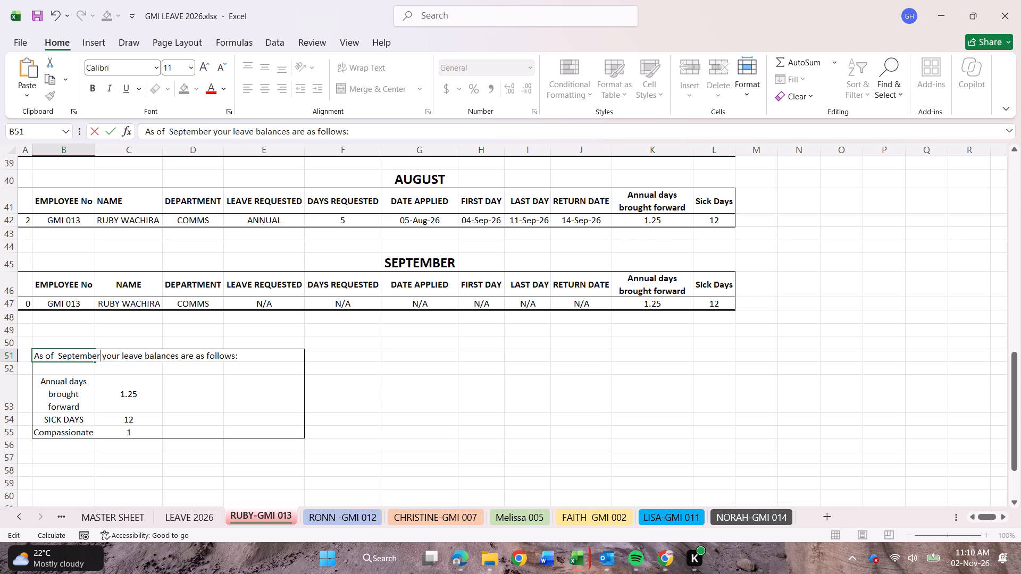
key(space)
text(2026)
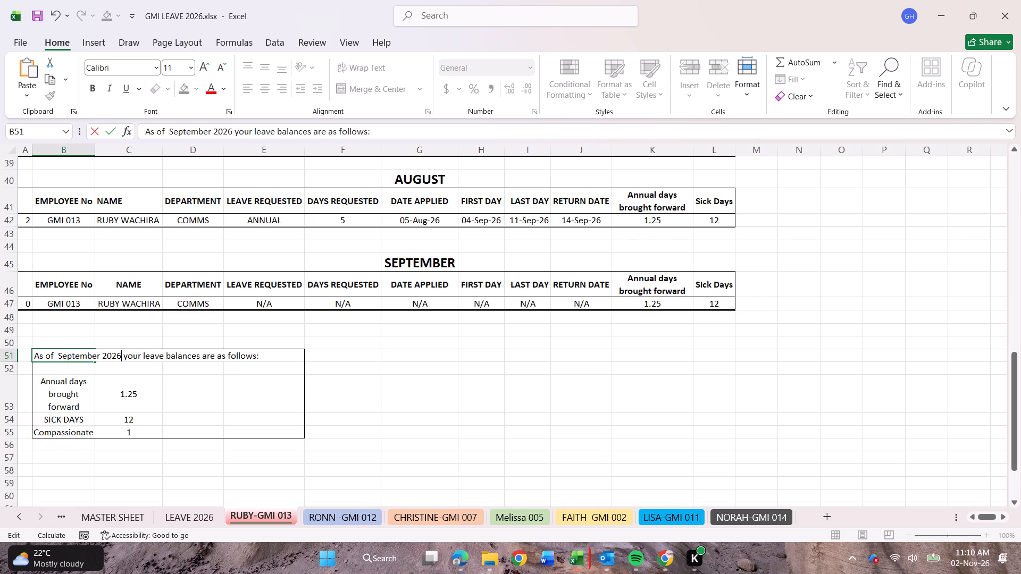
click(448, 378)
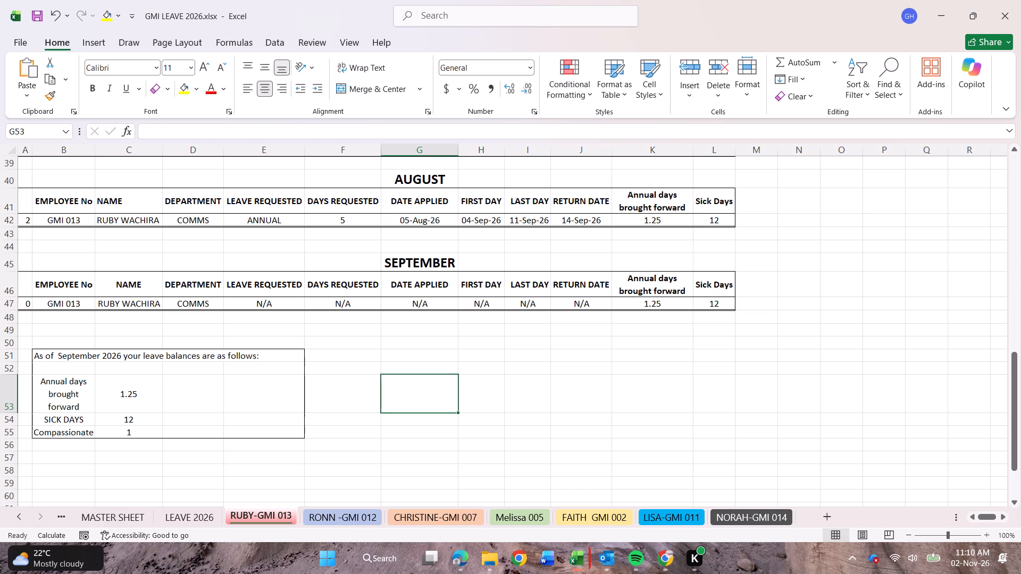
double_click(123, 356)
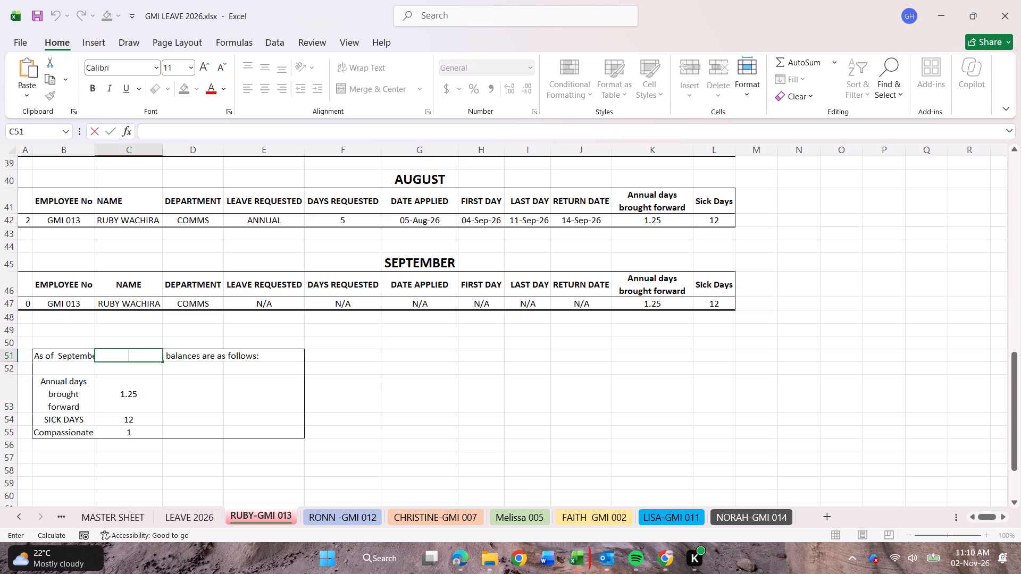
click(323, 383)
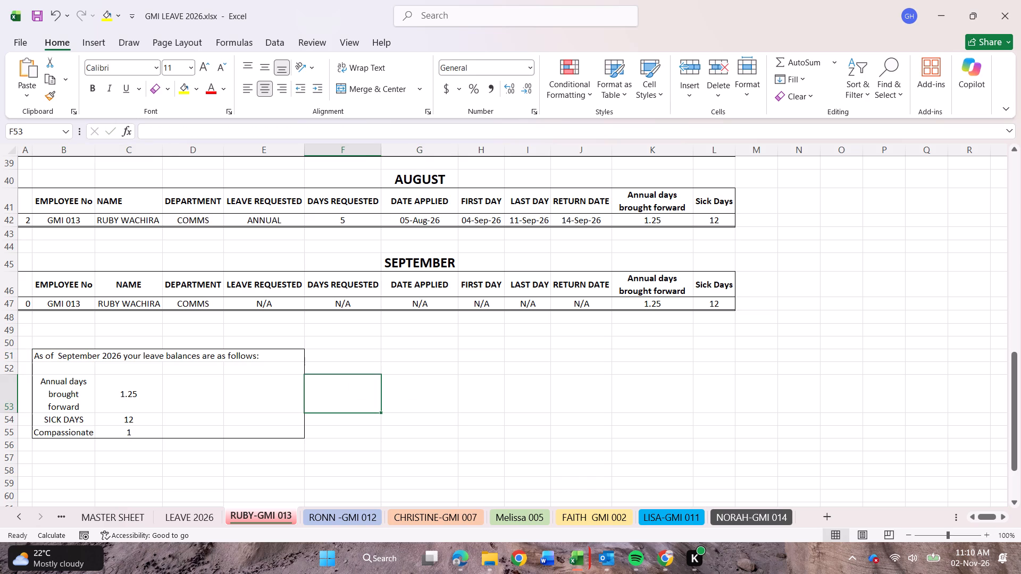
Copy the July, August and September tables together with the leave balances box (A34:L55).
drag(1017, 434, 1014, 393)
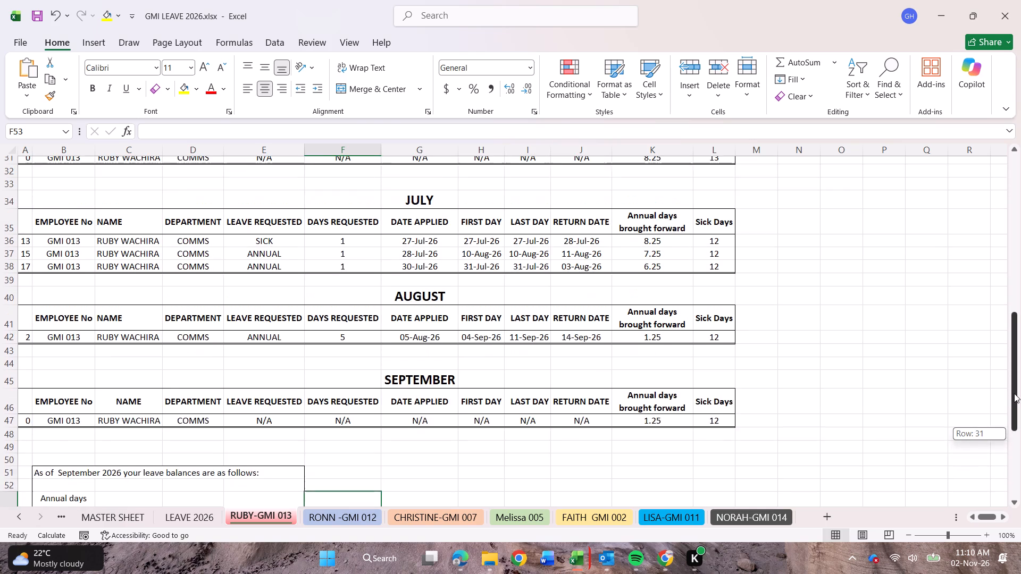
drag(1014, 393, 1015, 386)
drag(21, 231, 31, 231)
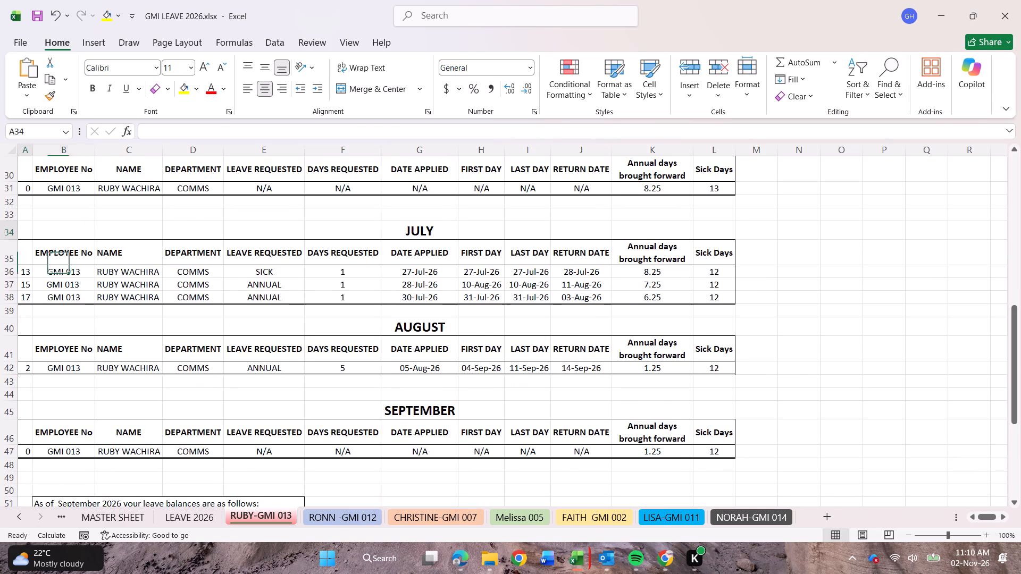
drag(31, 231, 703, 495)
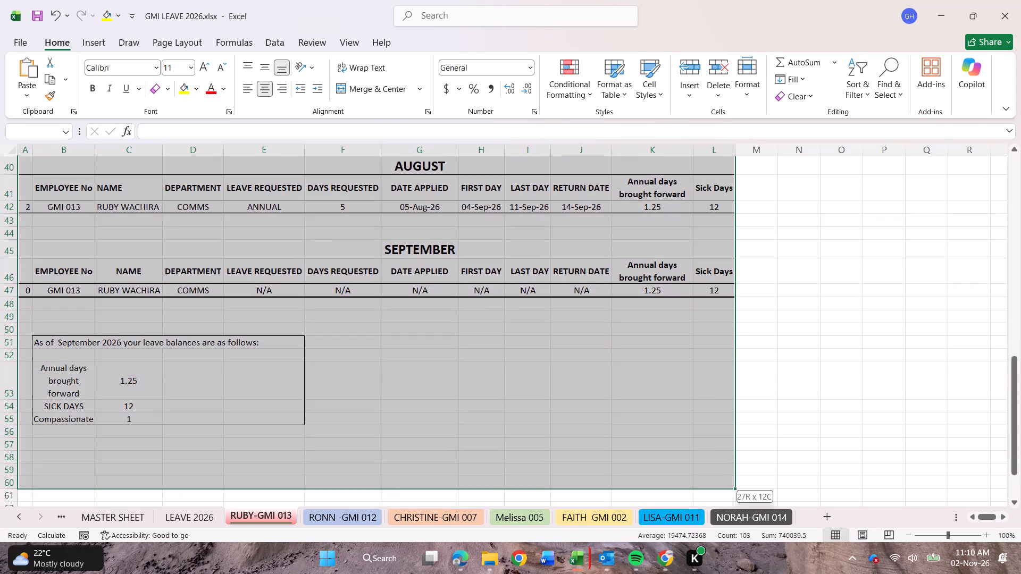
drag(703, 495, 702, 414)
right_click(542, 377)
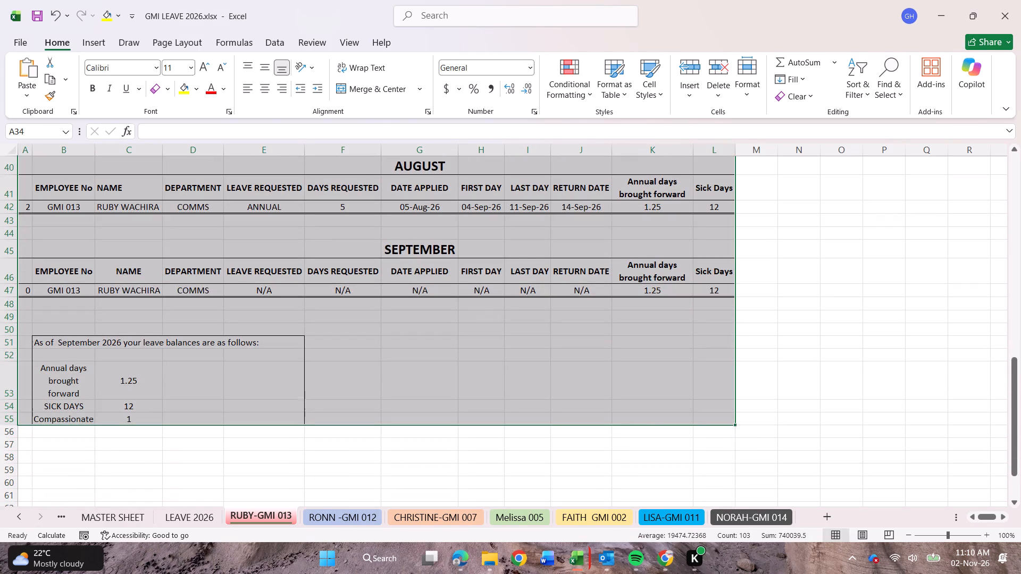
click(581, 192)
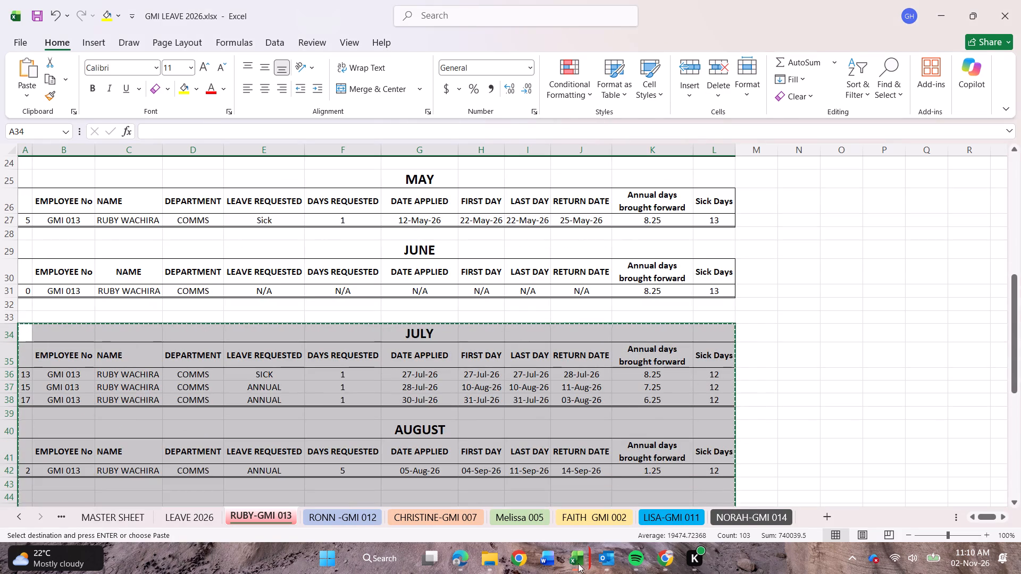
In the RUBY Q2 workbook, clear the April to June tables and balances box (A5:L22) and delete those cells, shifting cells left.
click(630, 510)
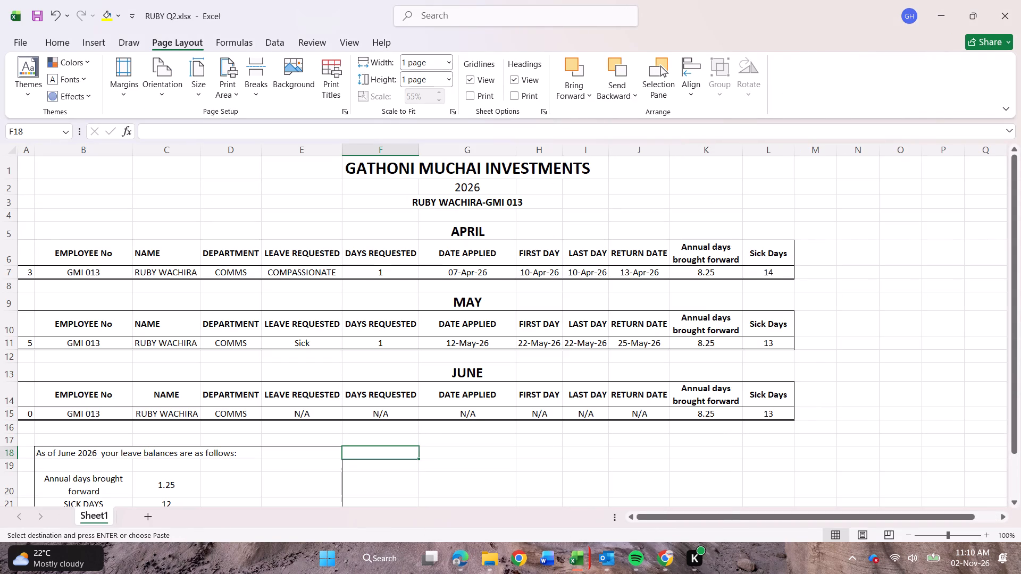
drag(25, 227, 769, 509)
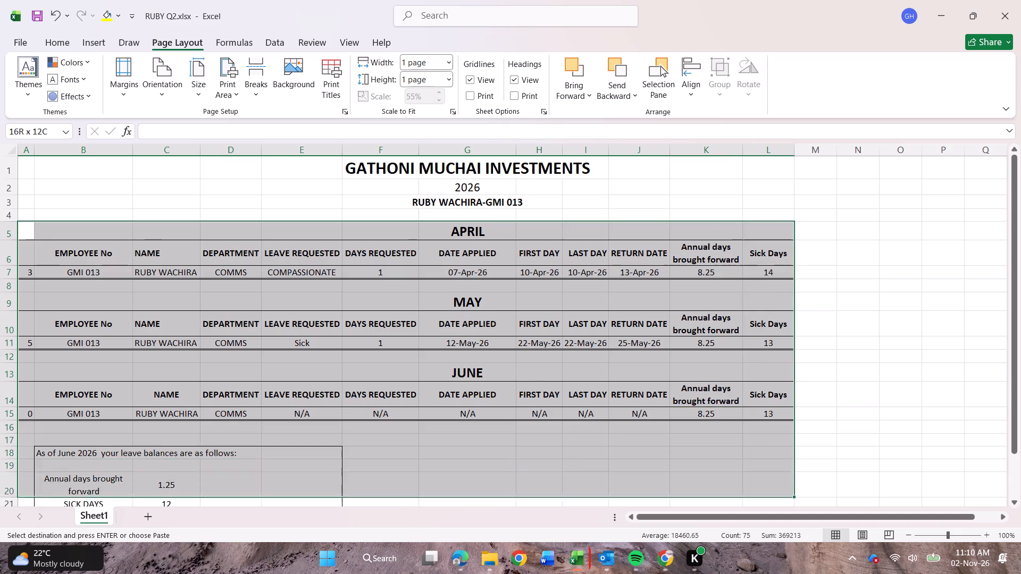
drag(769, 509, 773, 466)
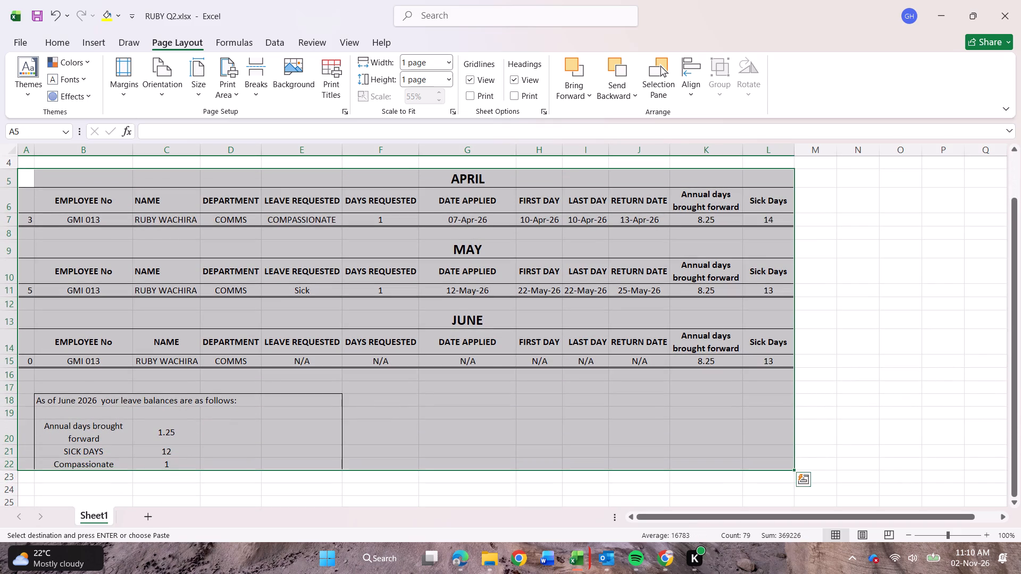
right_click(668, 412)
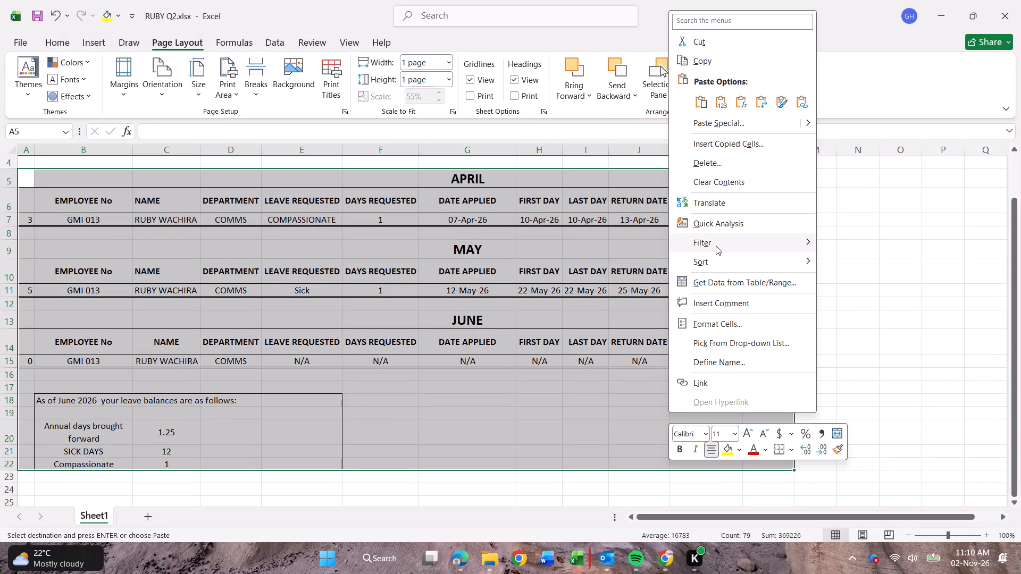
click(722, 178)
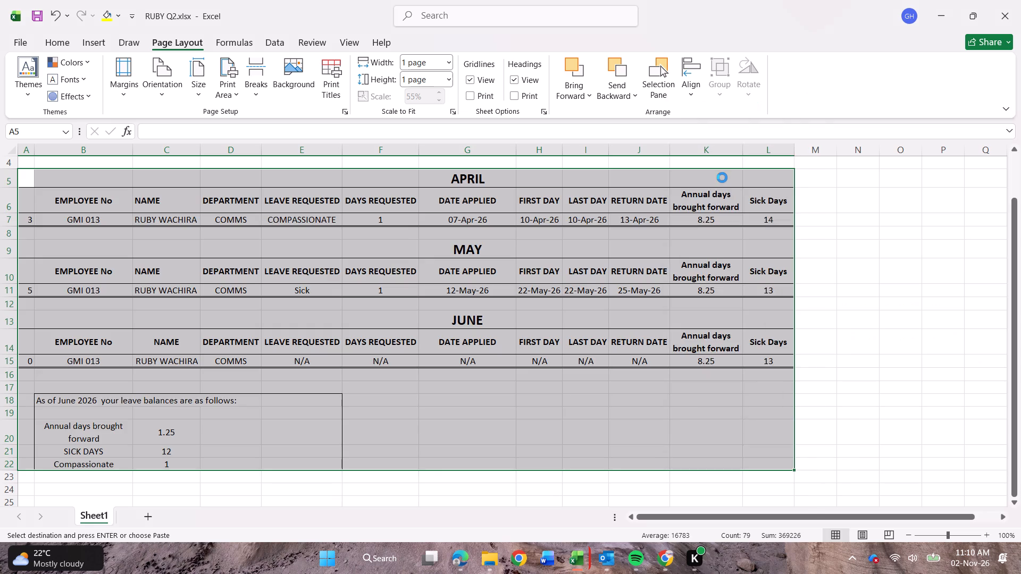
right_click(342, 265)
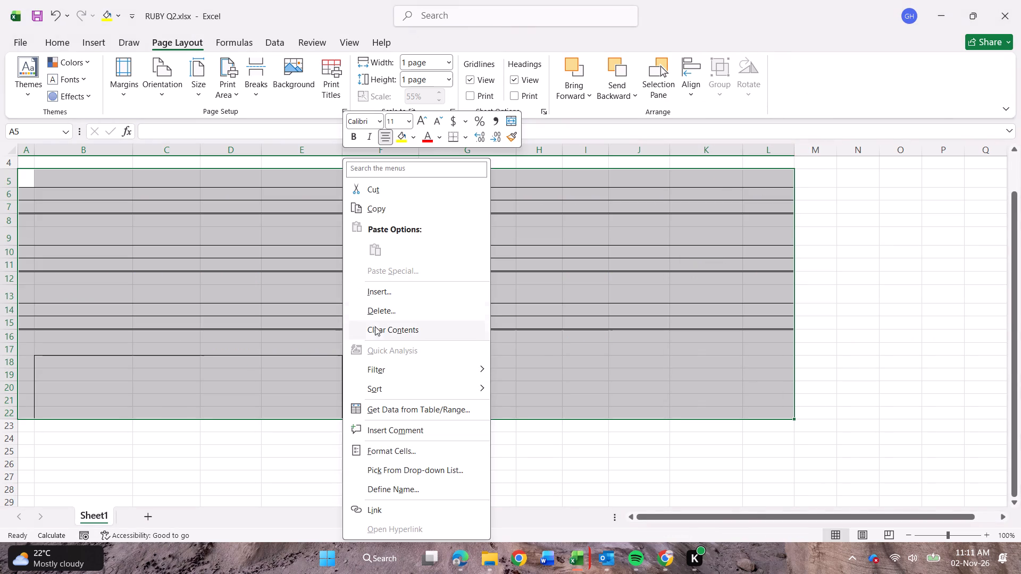
click(386, 314)
click(362, 372)
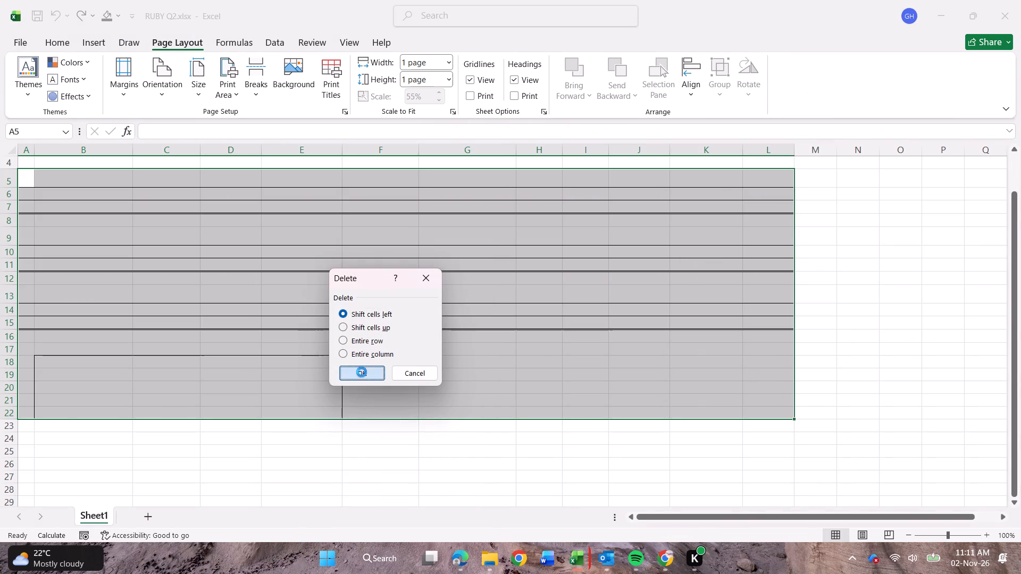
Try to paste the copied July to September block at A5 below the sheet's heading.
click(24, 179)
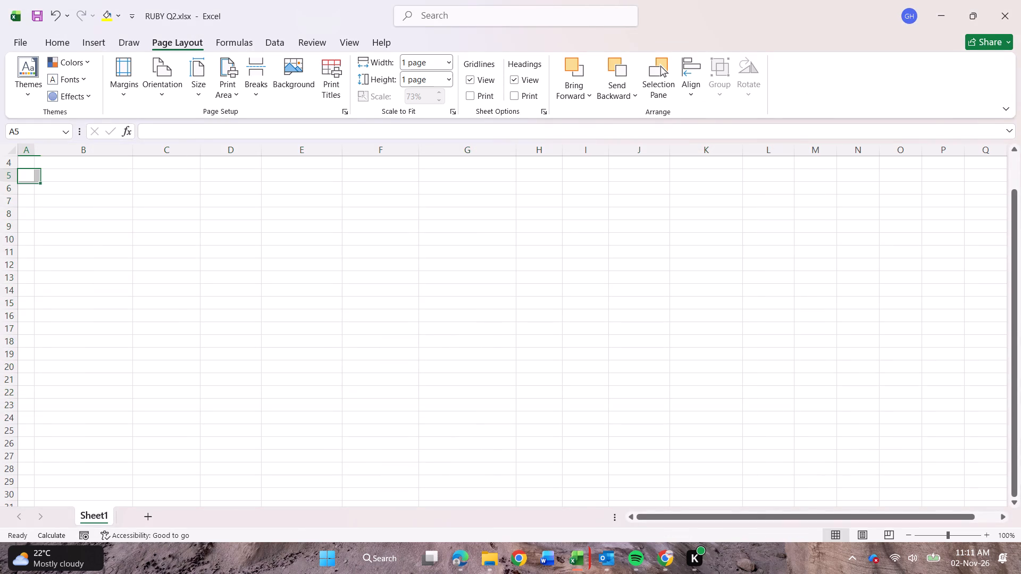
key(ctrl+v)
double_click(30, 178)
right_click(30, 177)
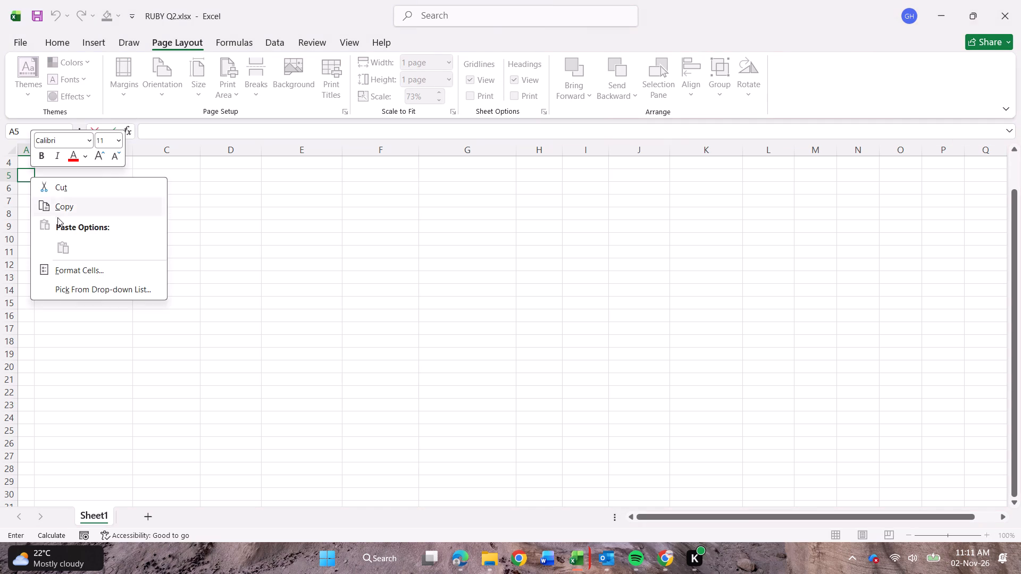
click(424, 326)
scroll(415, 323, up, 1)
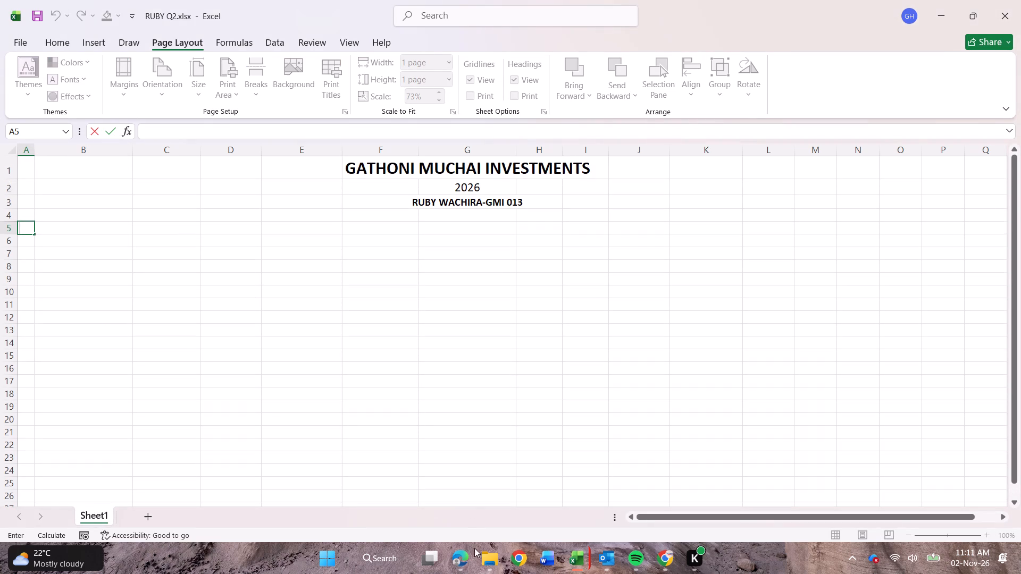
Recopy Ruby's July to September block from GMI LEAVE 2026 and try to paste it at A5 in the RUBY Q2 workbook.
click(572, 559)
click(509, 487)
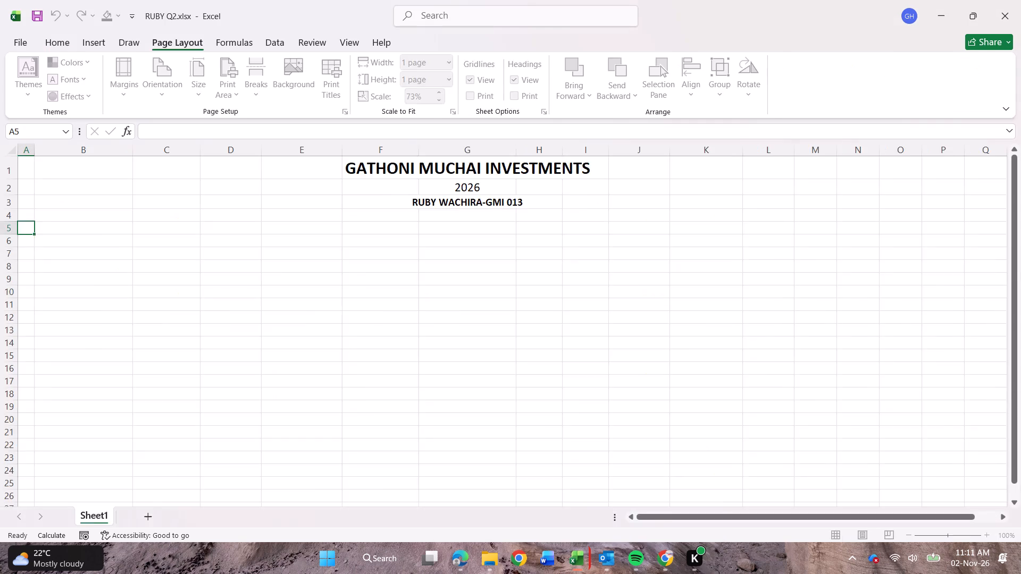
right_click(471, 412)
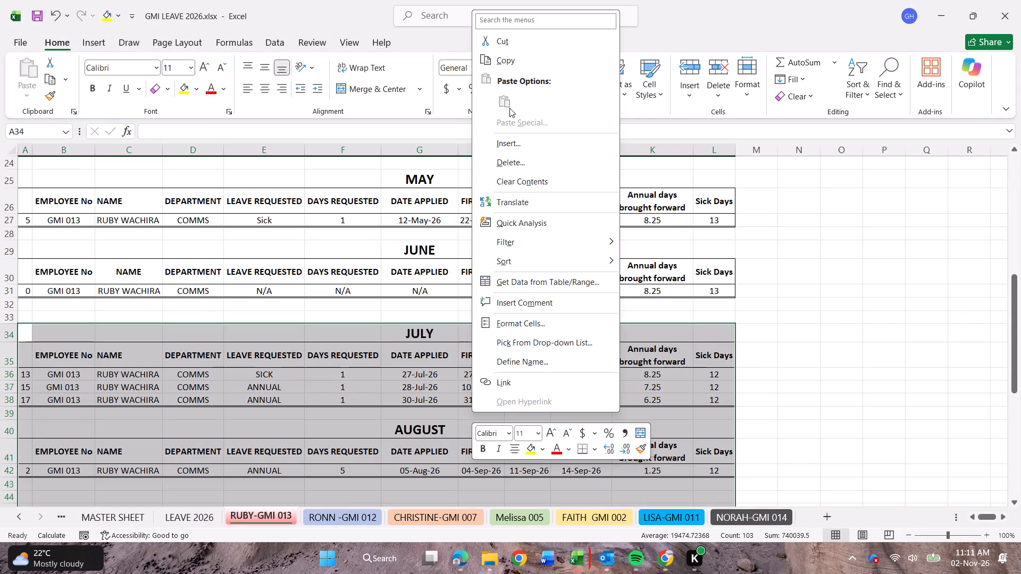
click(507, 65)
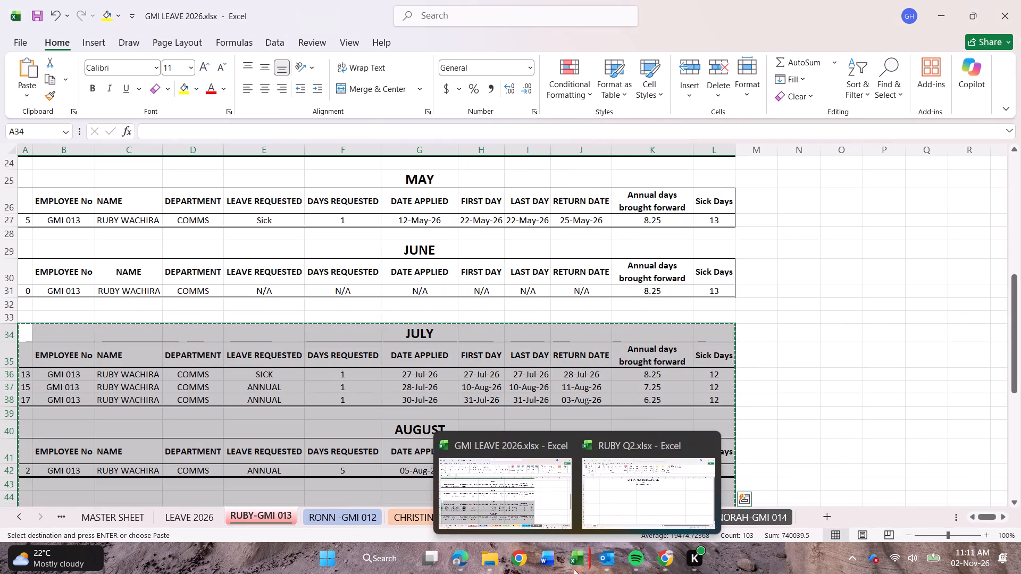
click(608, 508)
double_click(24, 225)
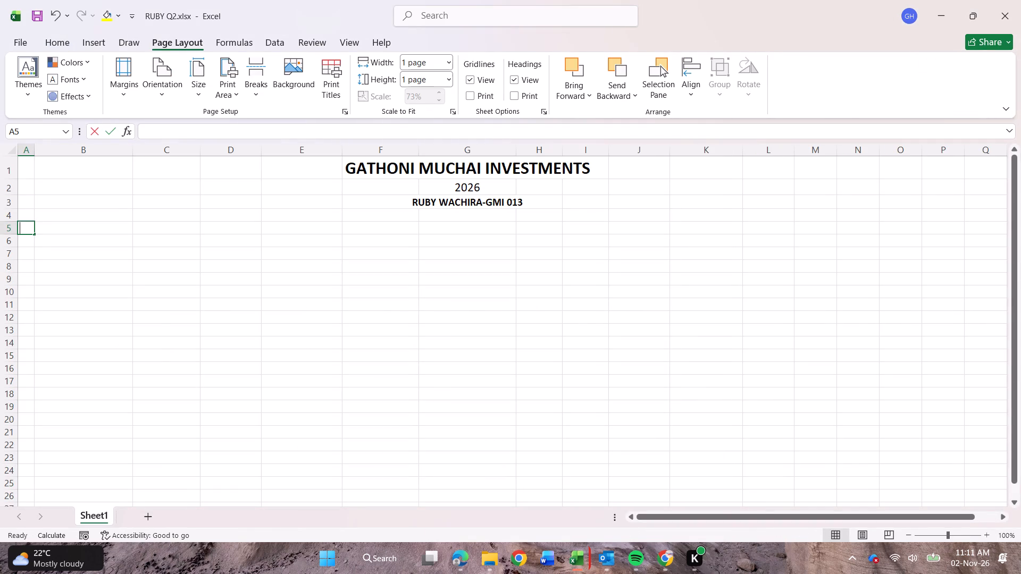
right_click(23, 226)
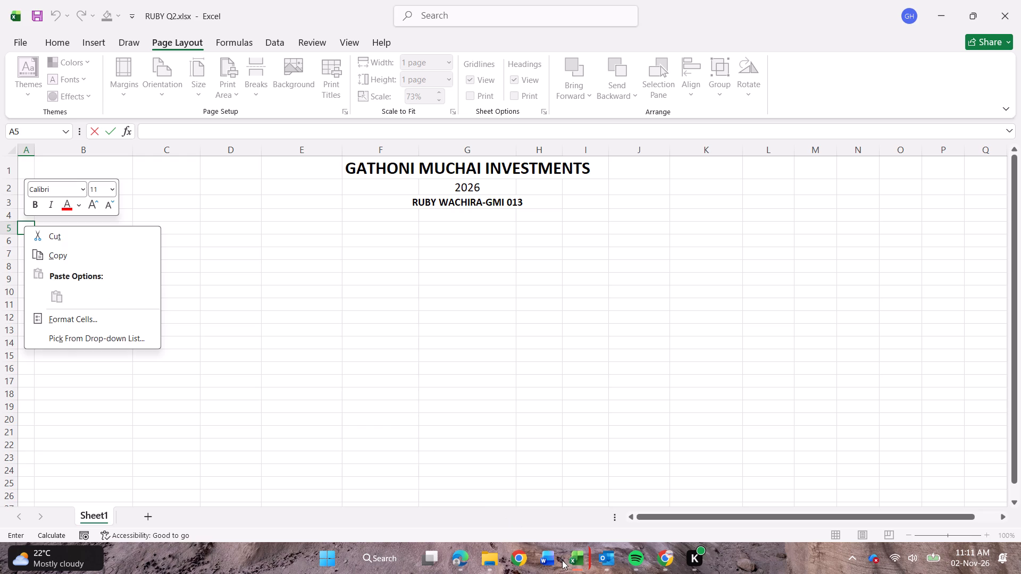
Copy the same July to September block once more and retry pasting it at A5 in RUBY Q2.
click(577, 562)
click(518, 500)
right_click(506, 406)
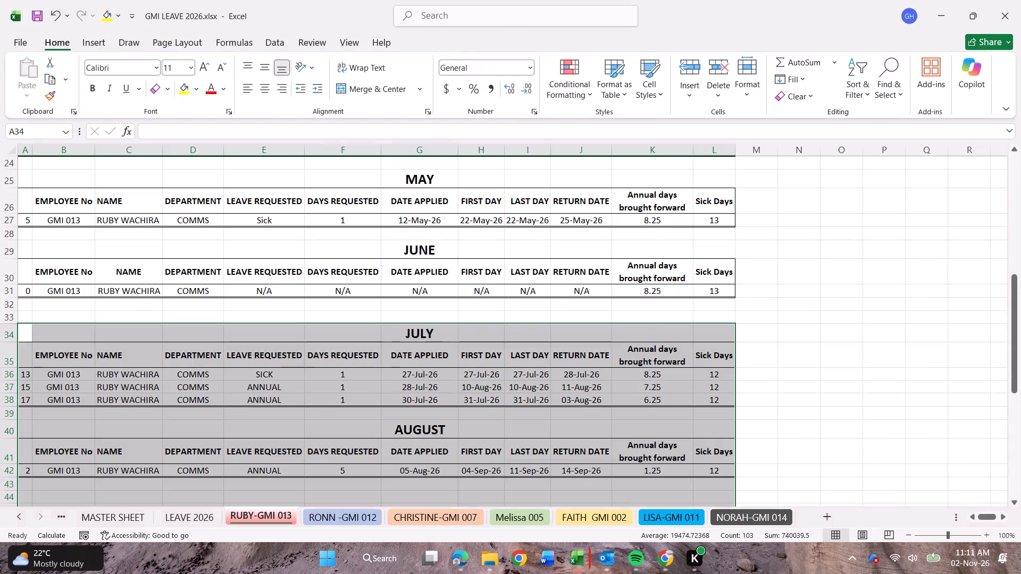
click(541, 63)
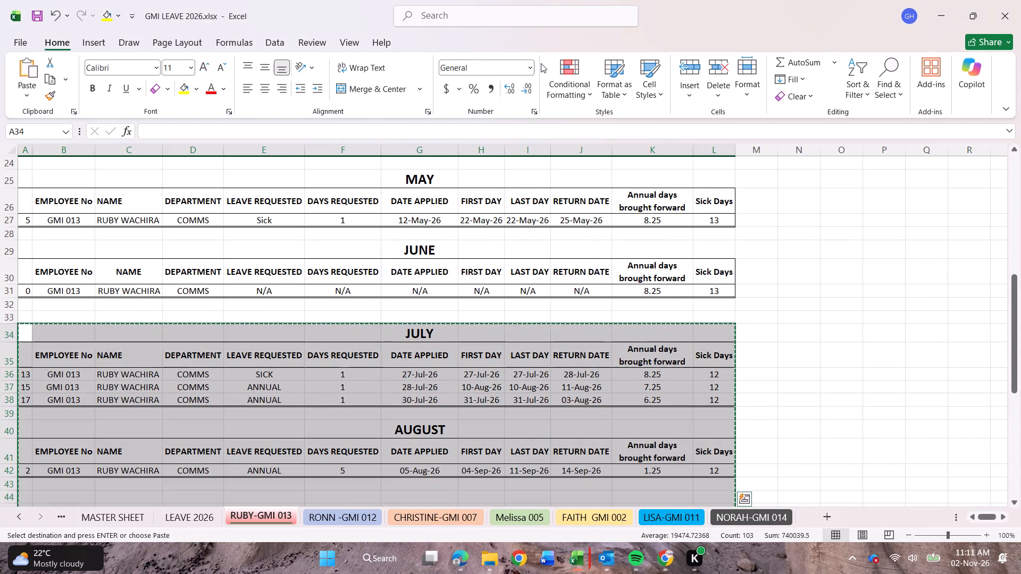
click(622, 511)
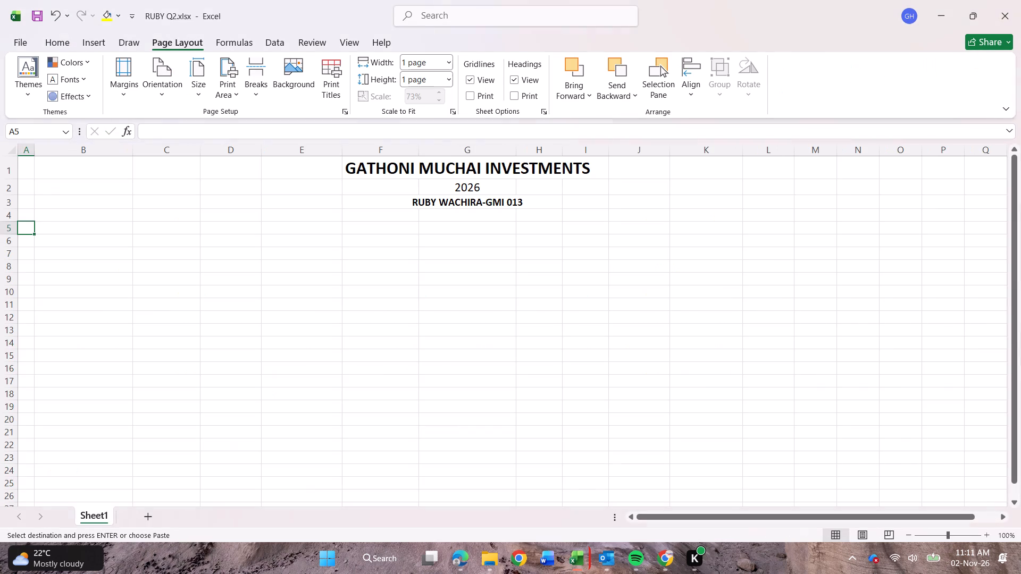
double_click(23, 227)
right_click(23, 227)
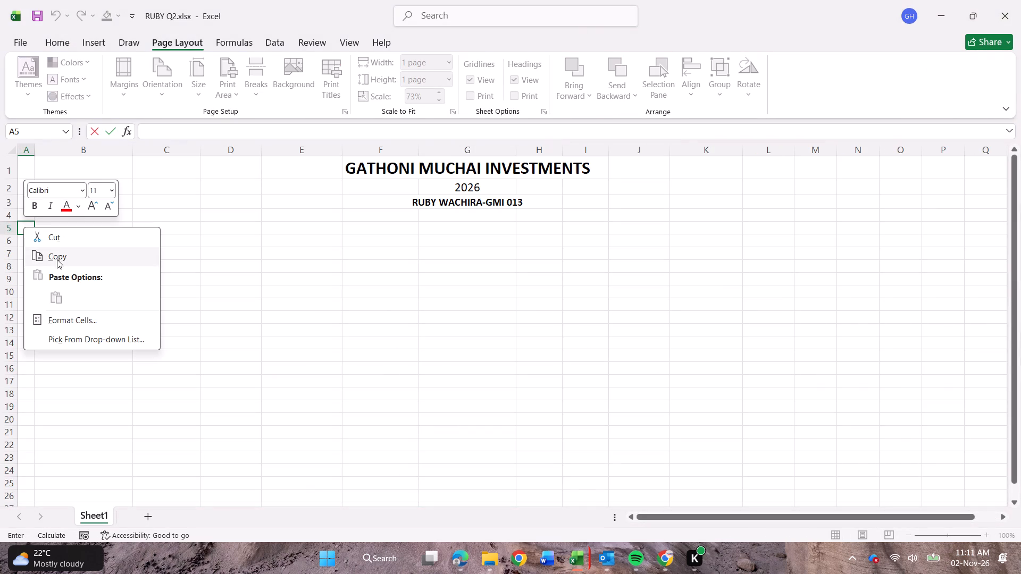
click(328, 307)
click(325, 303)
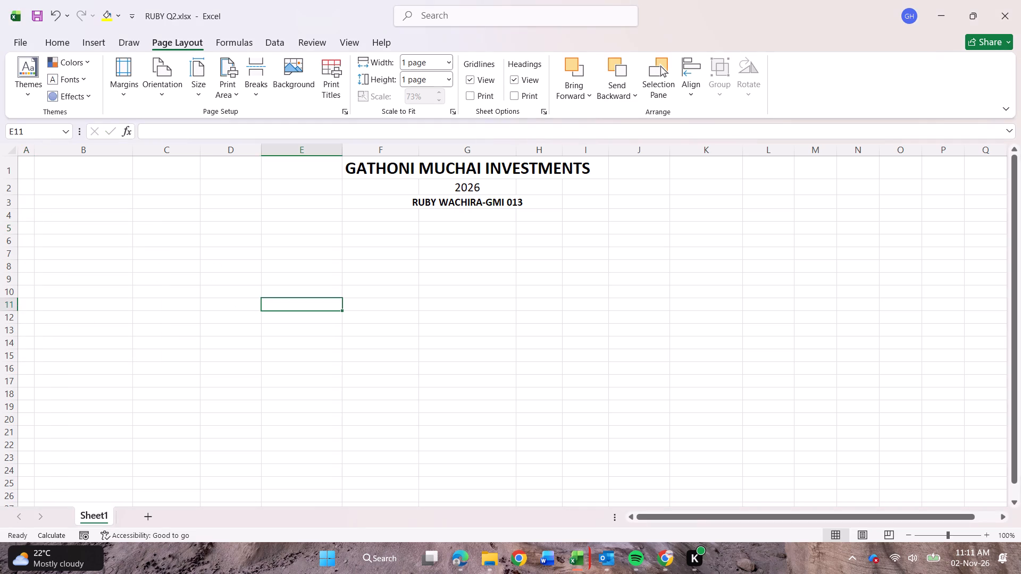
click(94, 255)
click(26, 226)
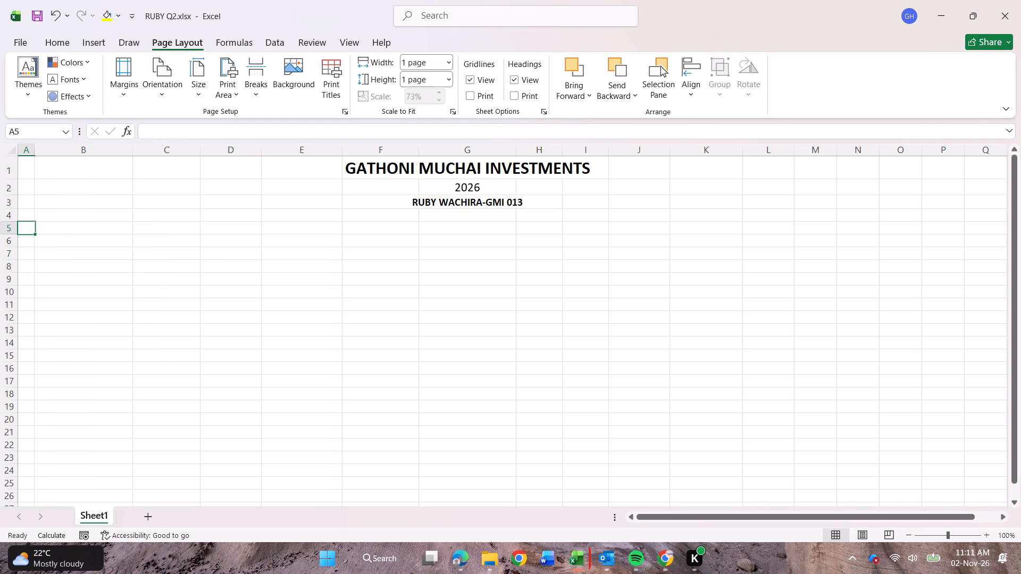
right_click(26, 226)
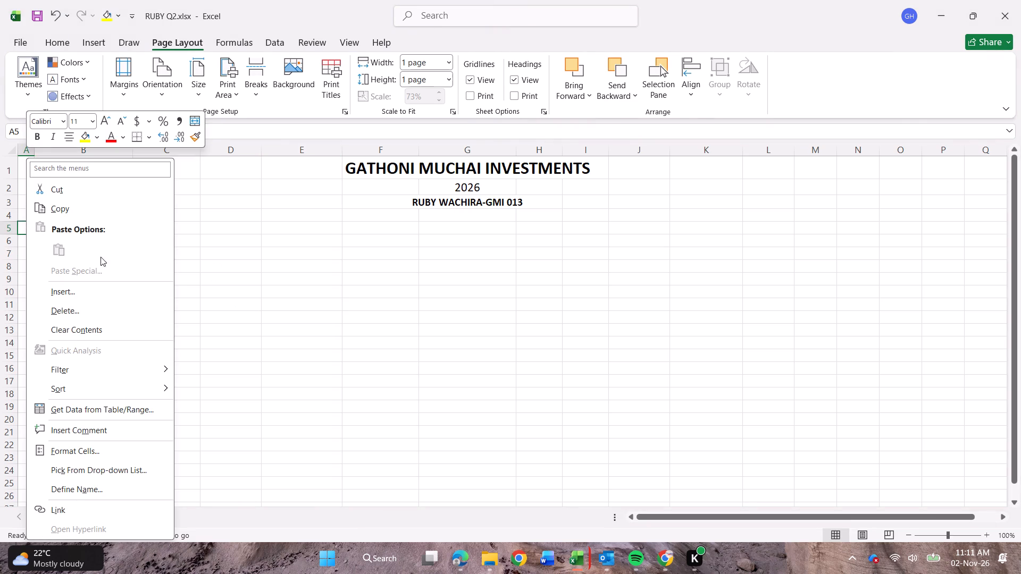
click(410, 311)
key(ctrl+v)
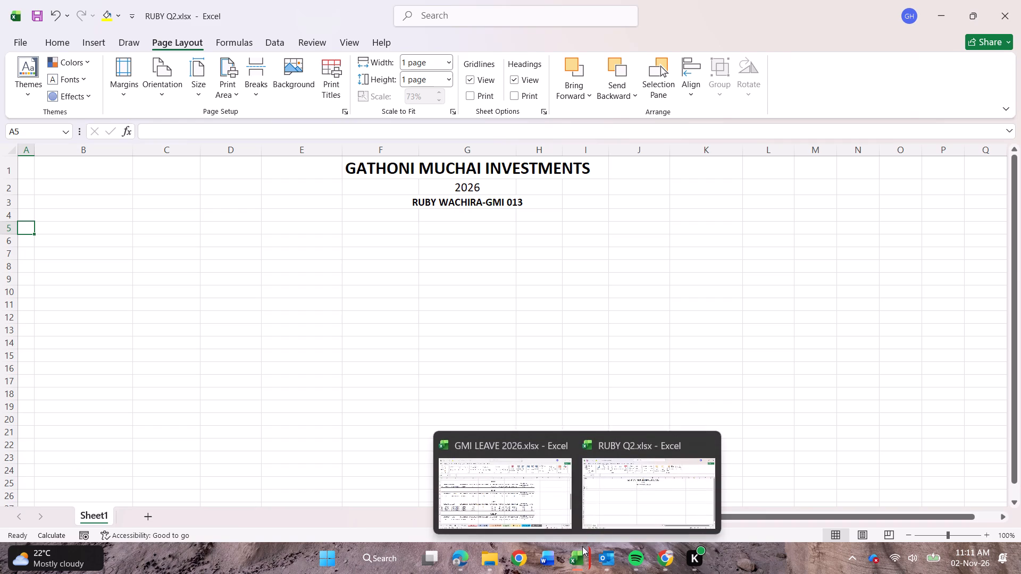
Copy Ruby's July to September tables and balances box (A34:L55) from GMI LEAVE 2026 and paste them at A5 in RUBY Q2.
click(554, 500)
drag(1015, 340, 1016, 386)
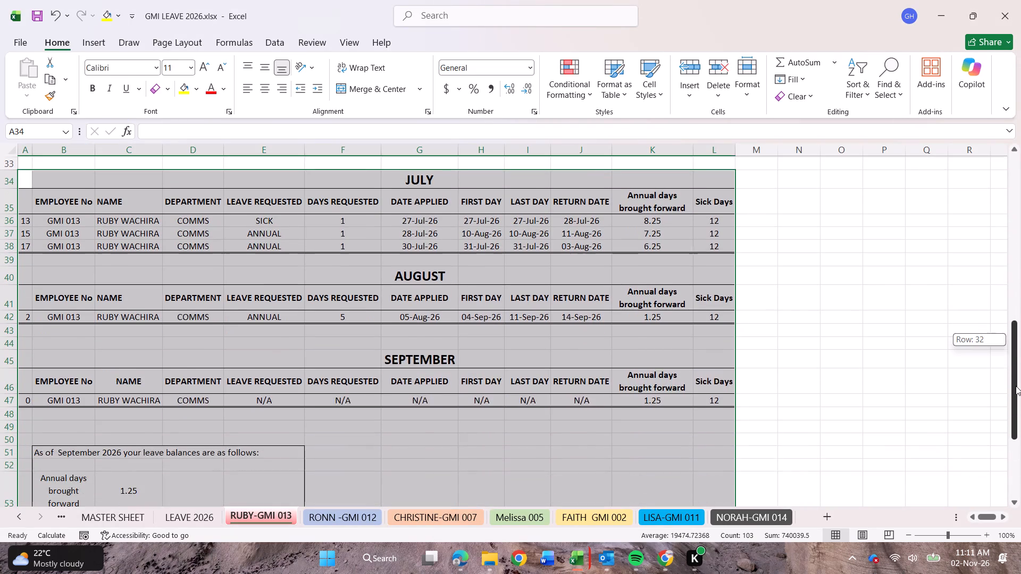
drag(1016, 386, 1016, 392)
right_click(569, 341)
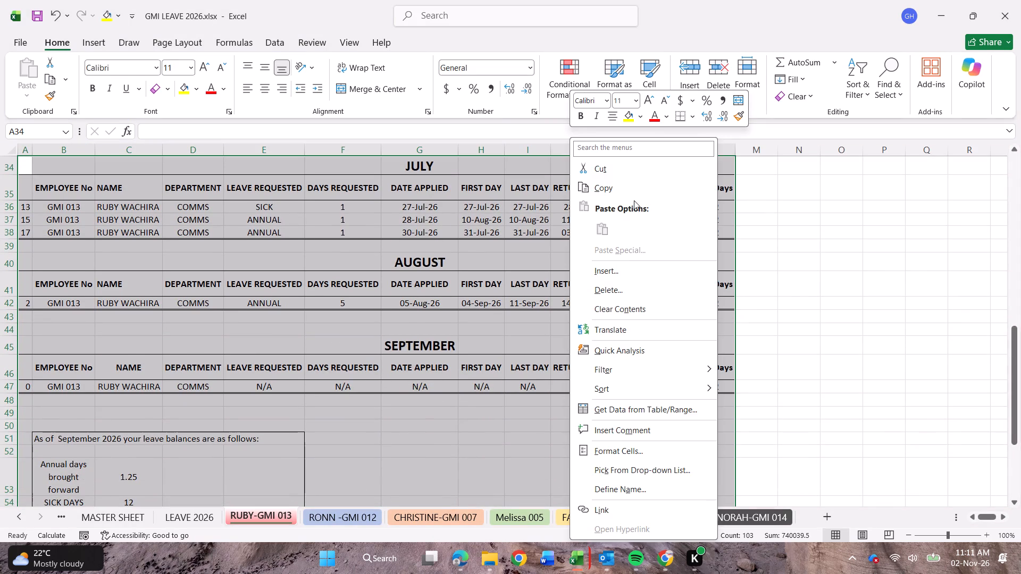
click(608, 190)
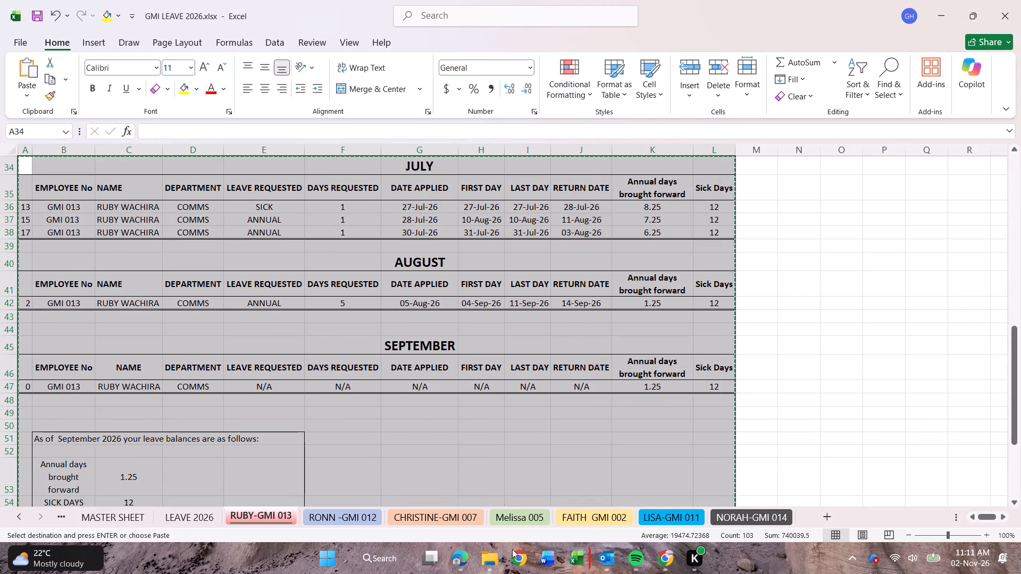
click(606, 522)
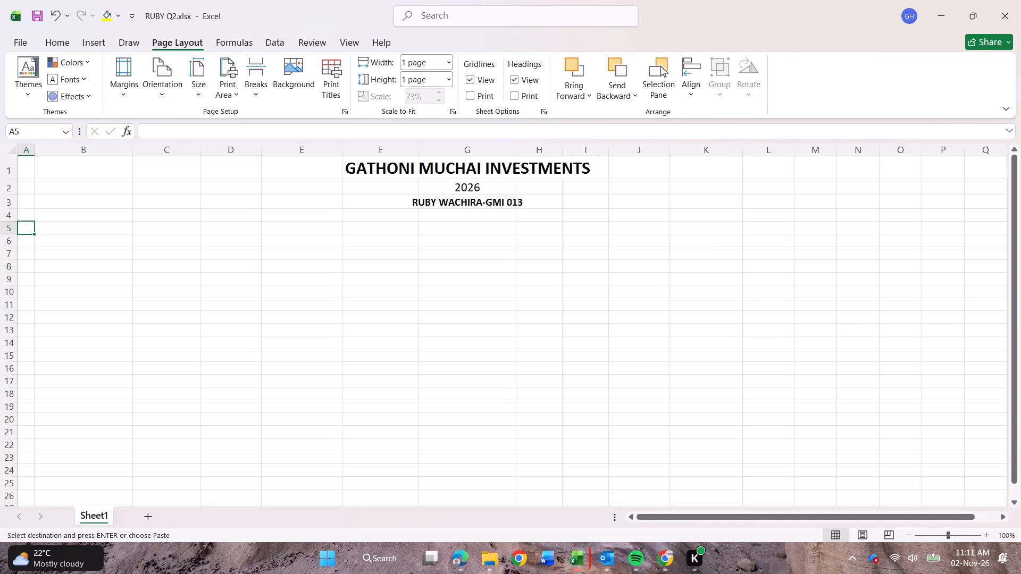
click(29, 231)
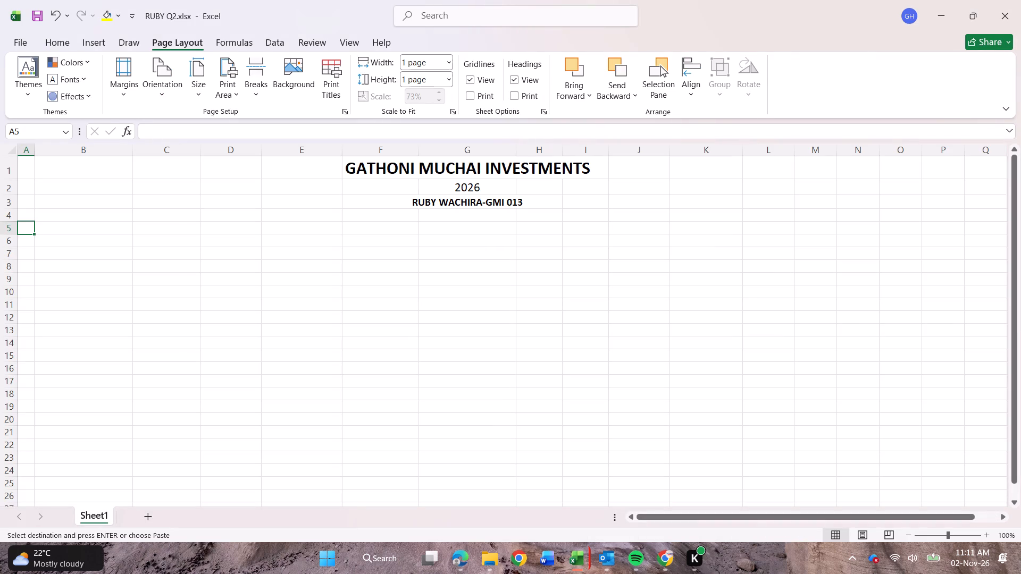
right_click(29, 231)
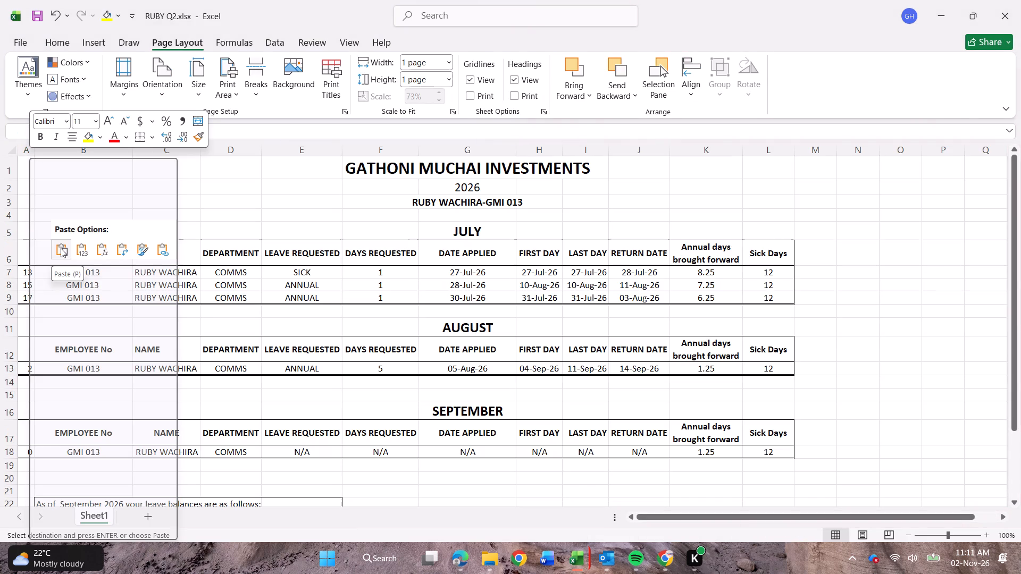
click(61, 248)
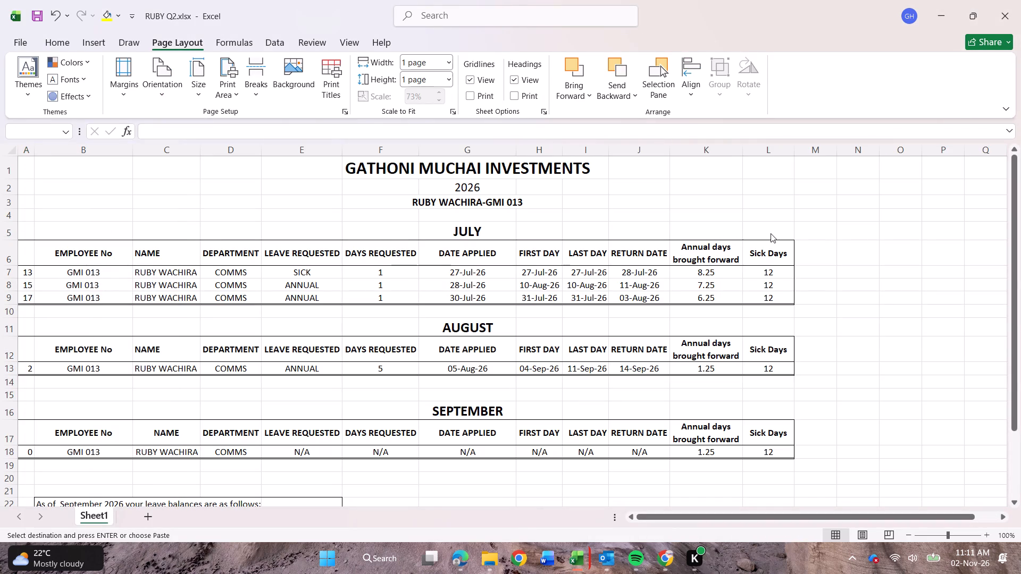
click(771, 233)
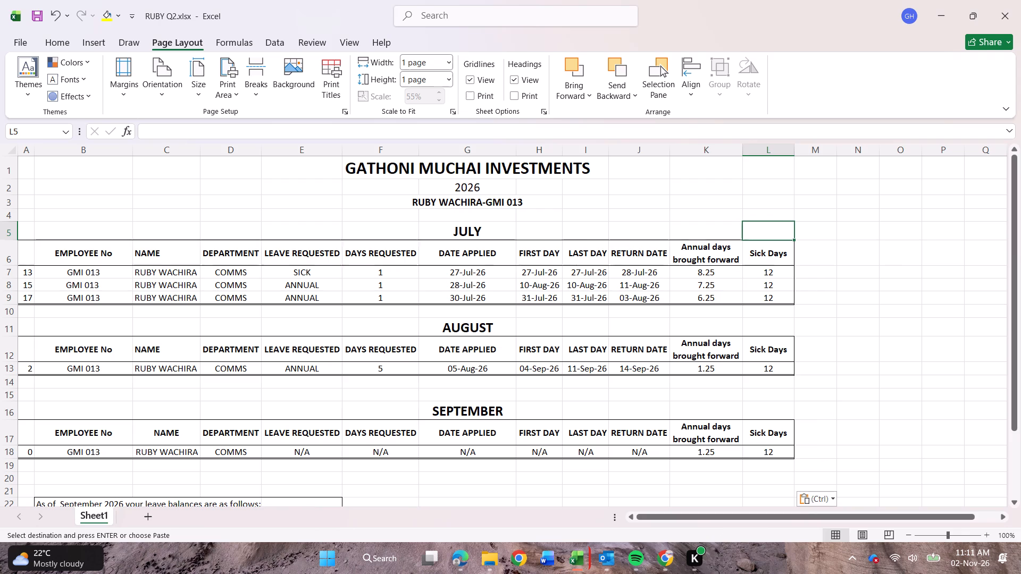
drag(1015, 245, 1020, 334)
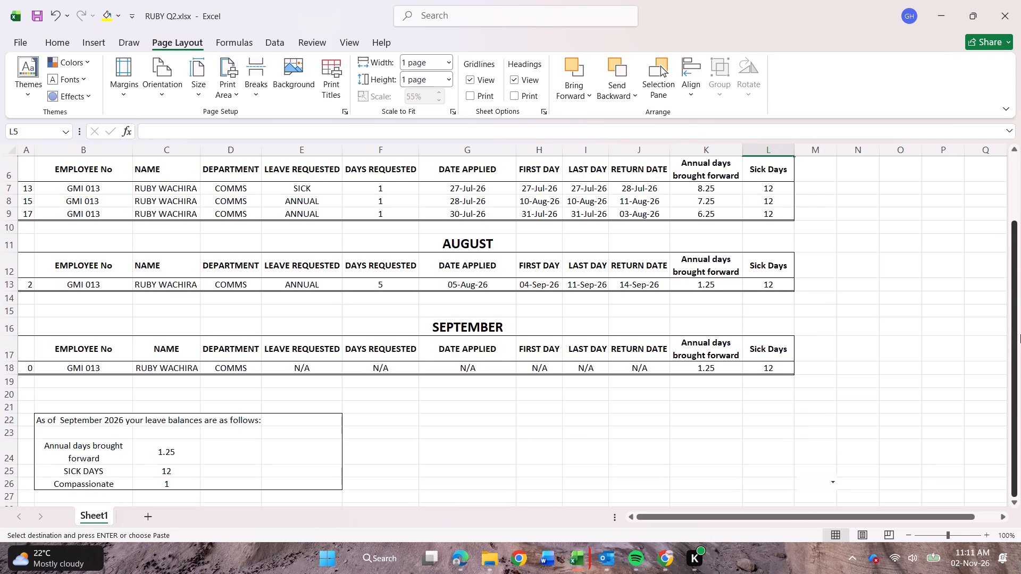
drag(1020, 334, 1020, 333)
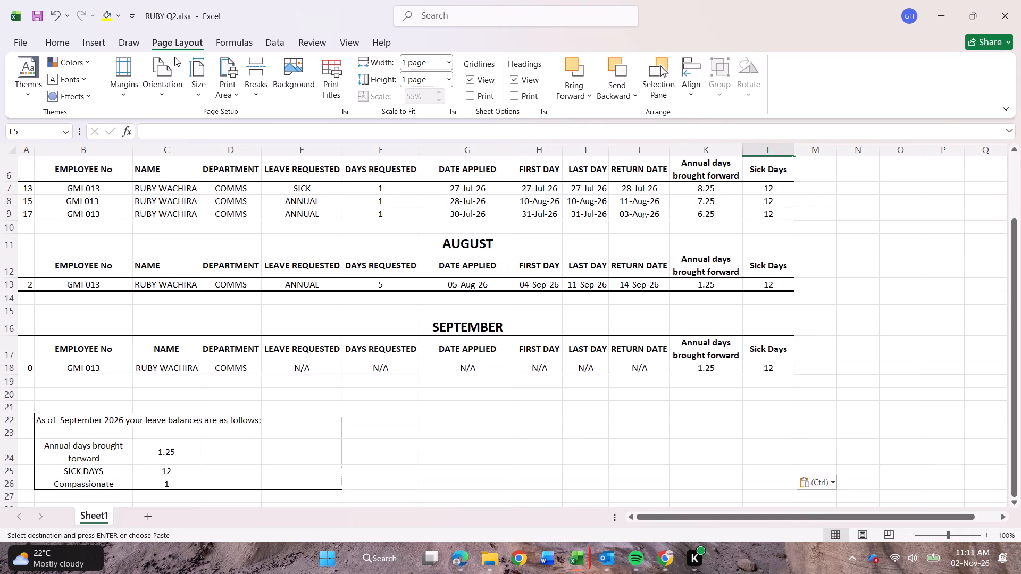
Save a copy of the workbook as RUBY Q3.xlsx in the Ruby employee records folder.
click(24, 45)
click(49, 219)
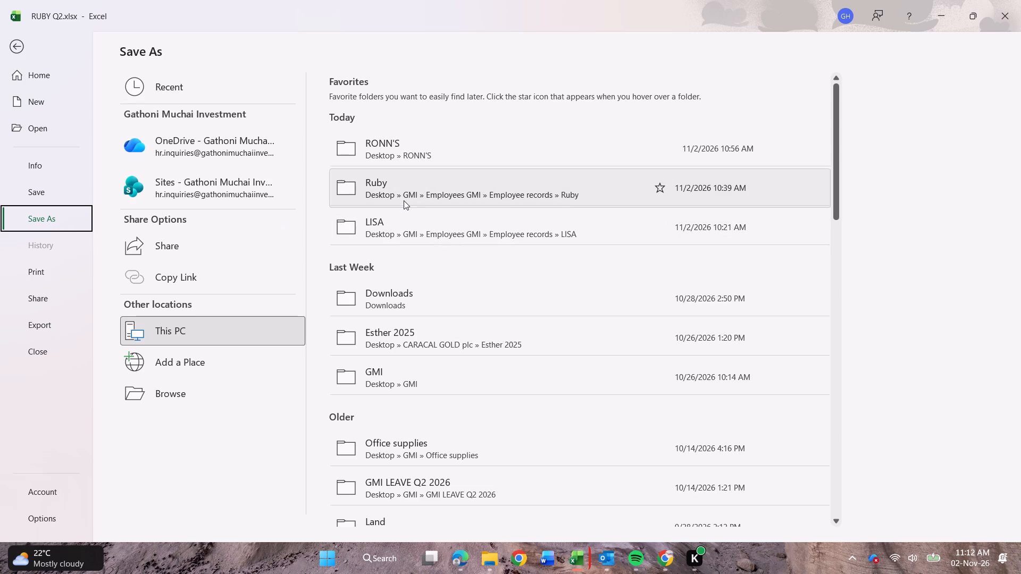
click(404, 200)
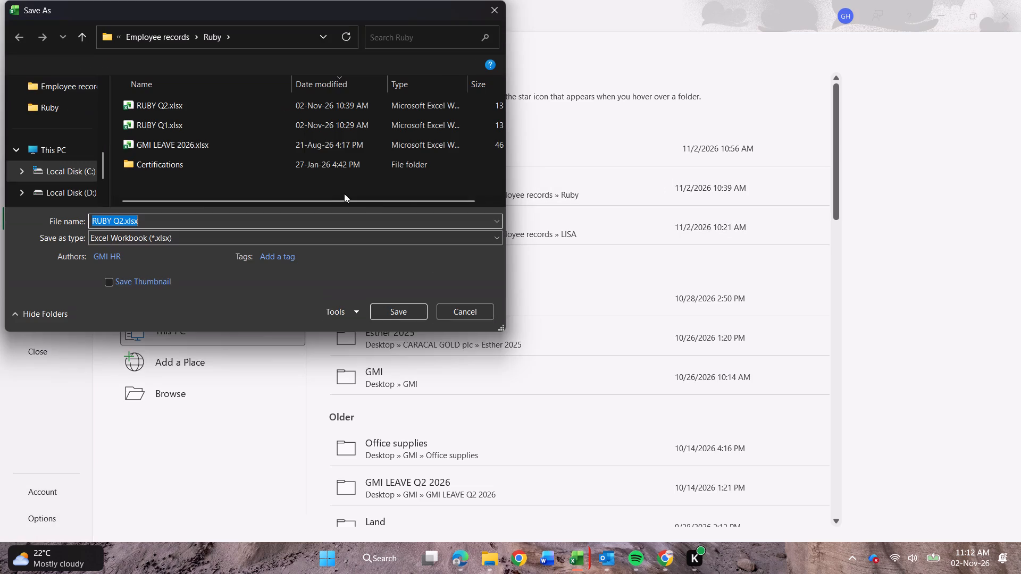
click(123, 223)
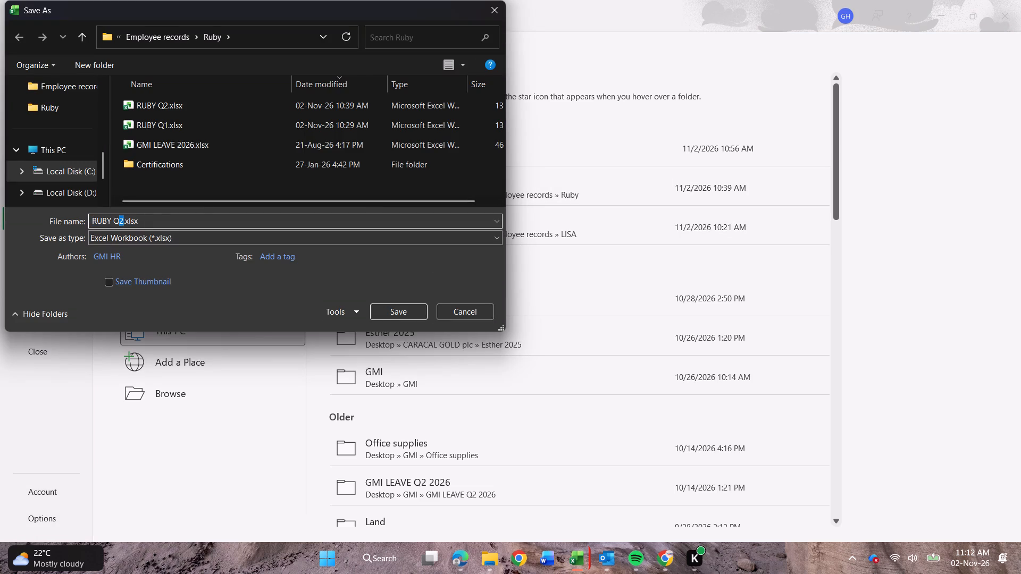
key(BackSpace)
key(3)
click(386, 311)
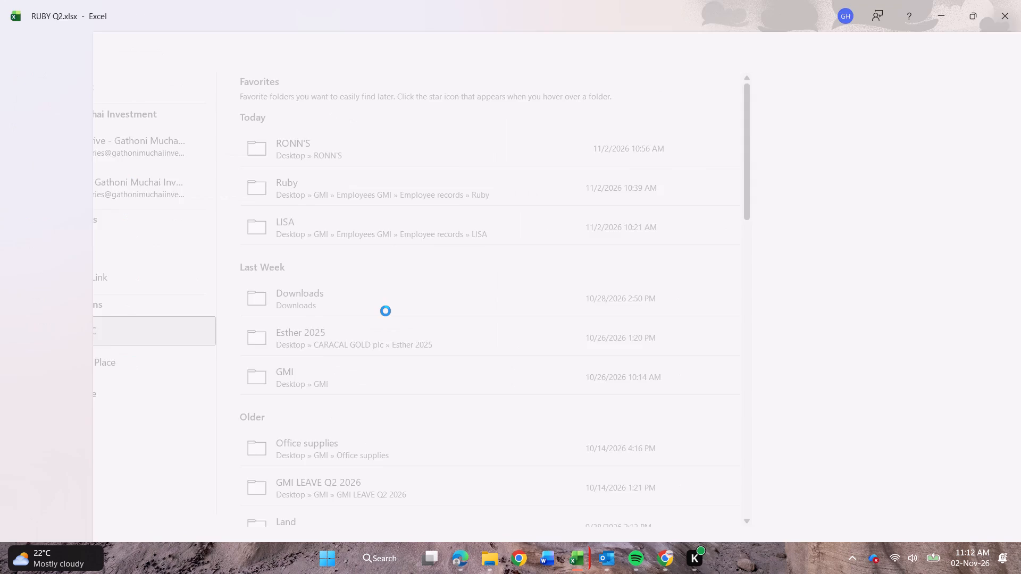
Export the RUBY Q3 workbook as RUBY Q3.pdf in the Ruby folder and view the published PDF at page width.
click(11, 40)
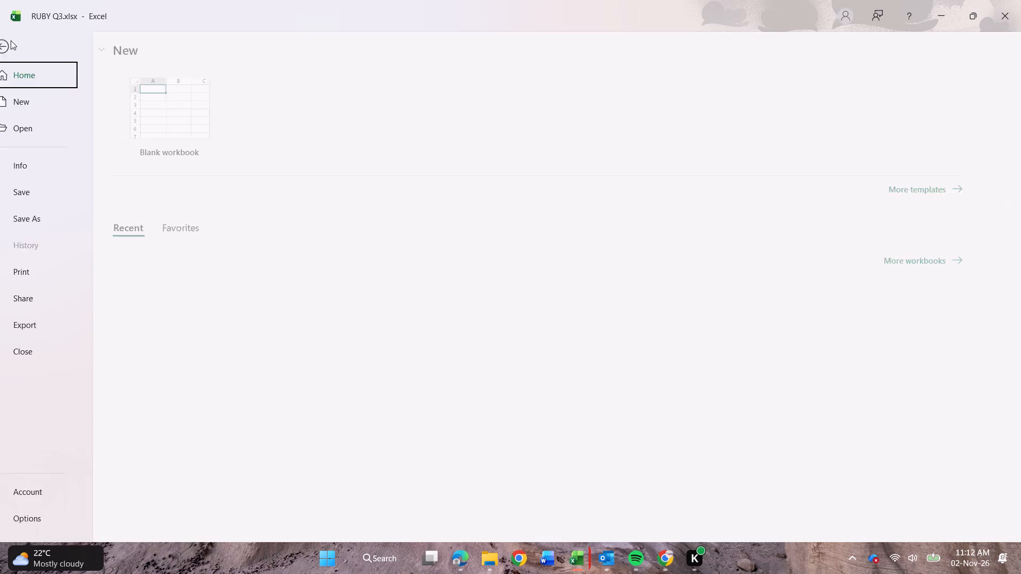
click(35, 316)
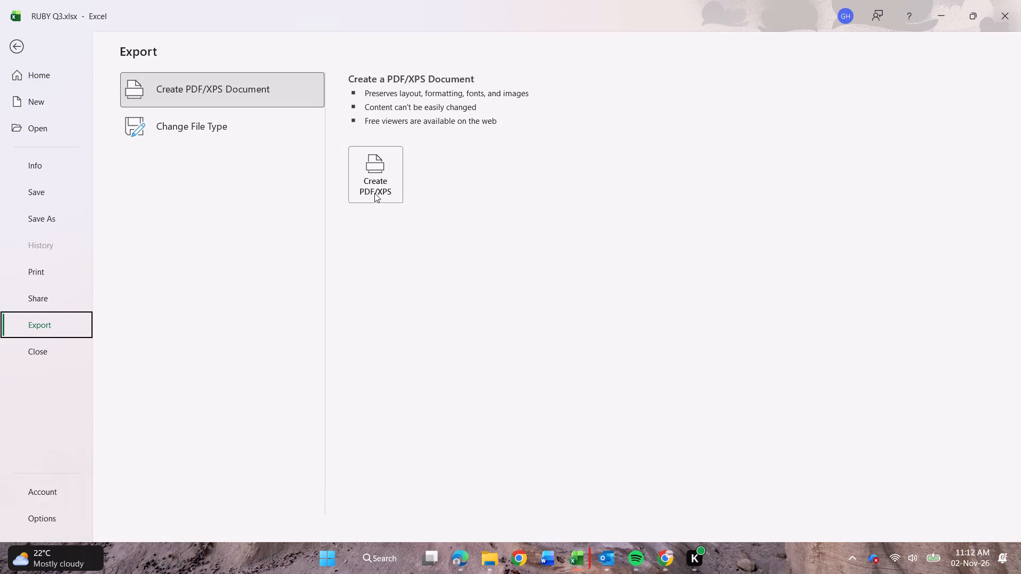
click(375, 190)
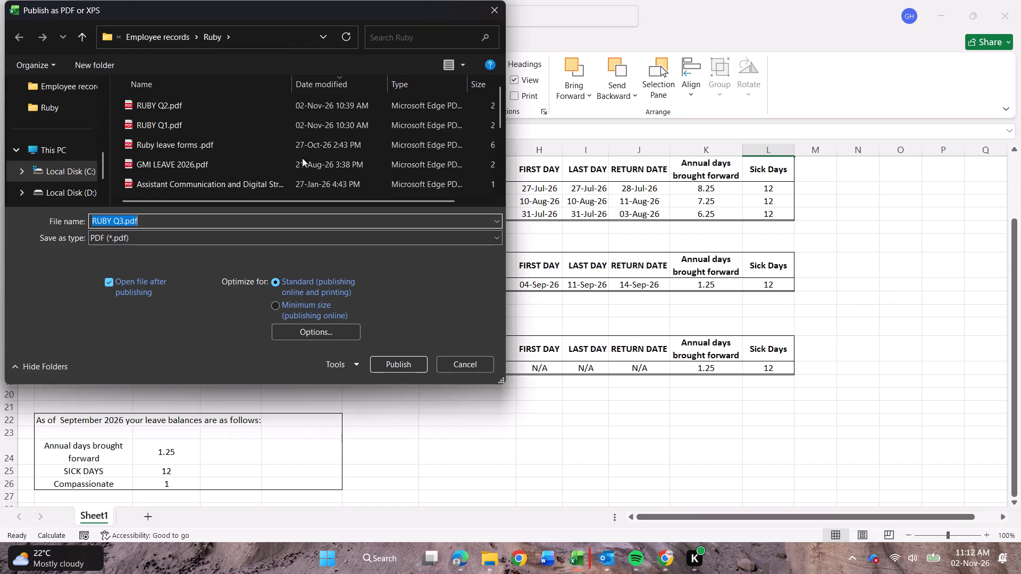
click(399, 365)
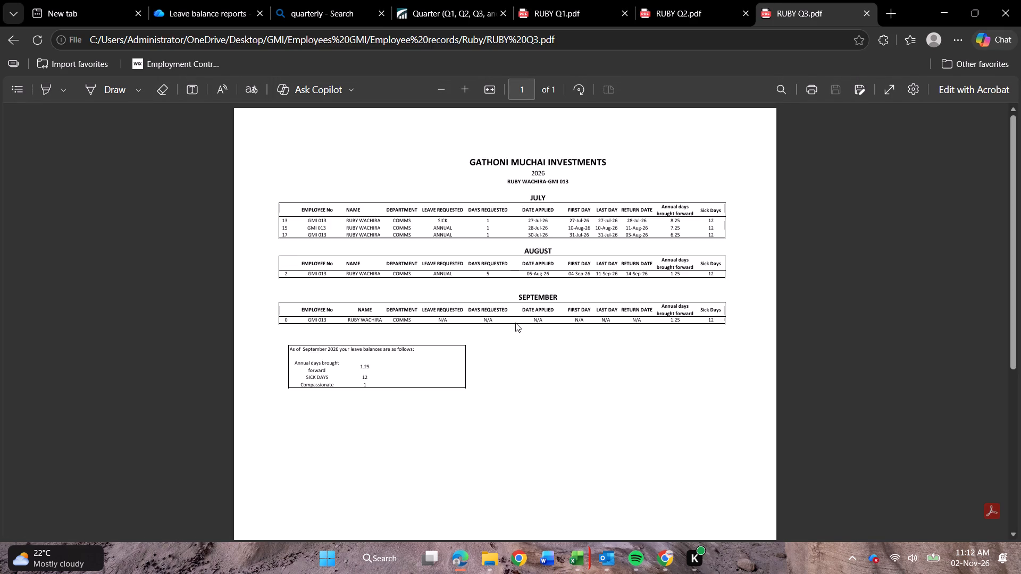
click(499, 94)
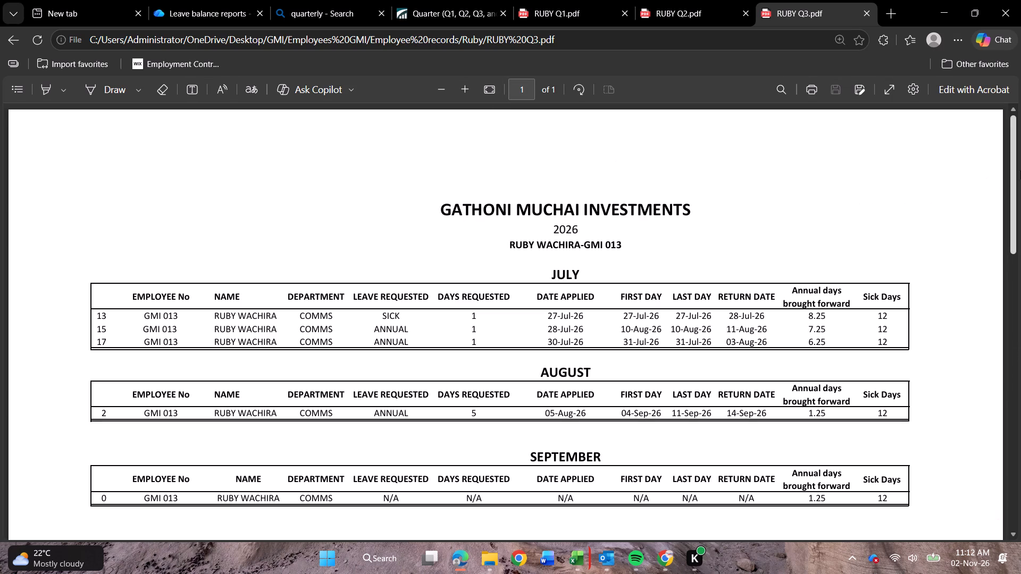
drag(1014, 165, 1014, 173)
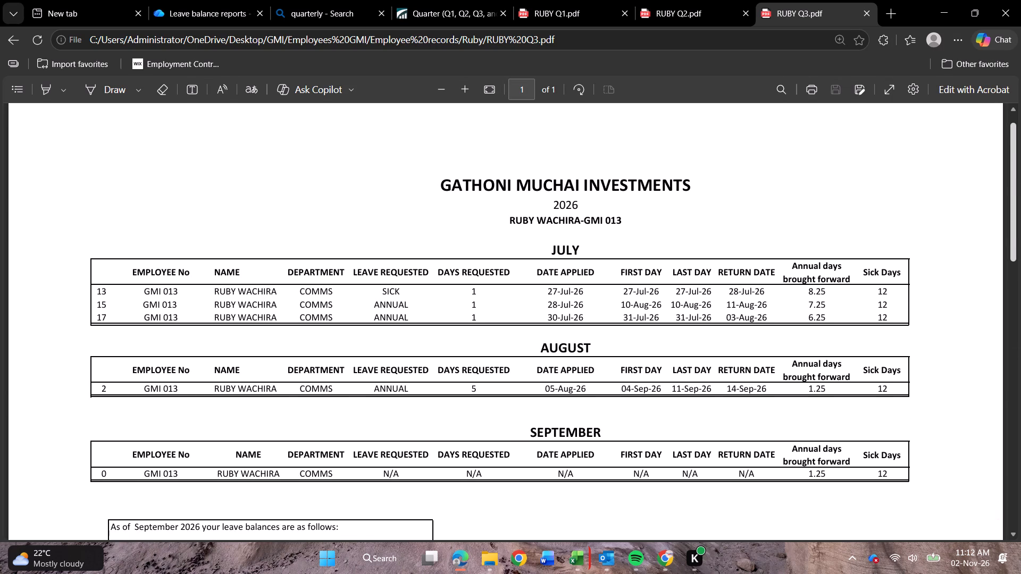
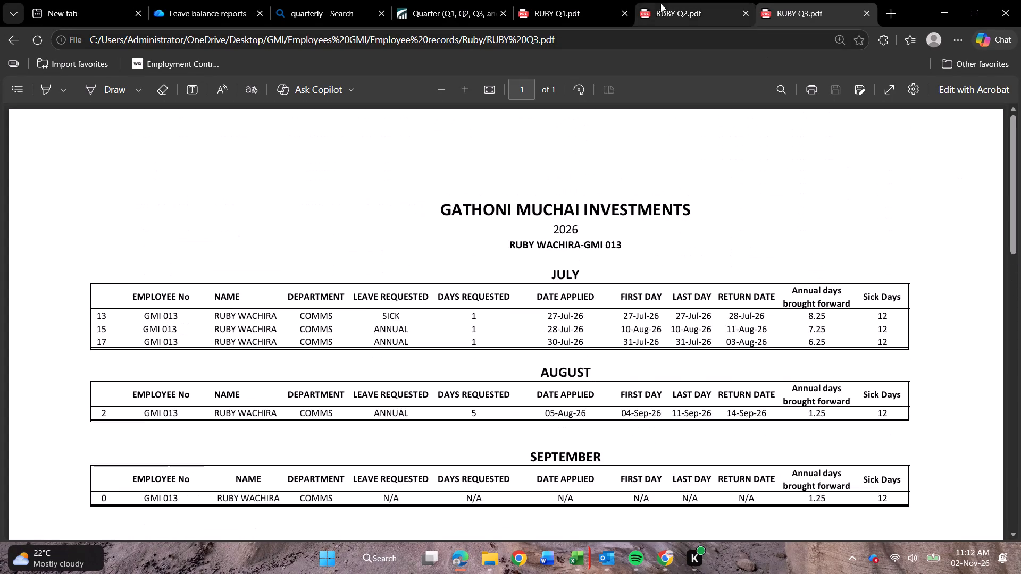
Review the January to March leave tables and the balances box in the RUBY Q1 PDF.
click(581, 7)
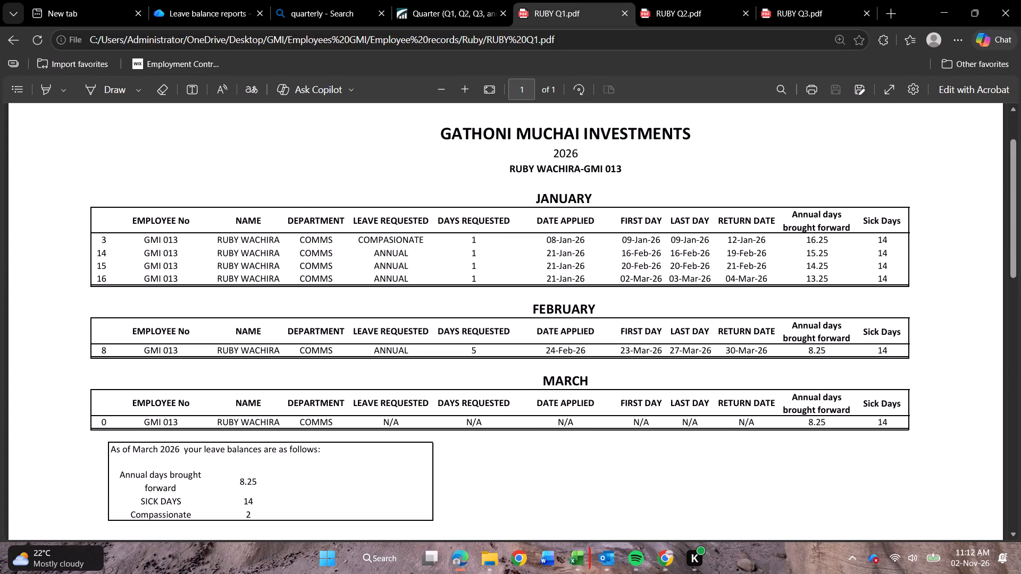
scroll(581, 230, up, 1)
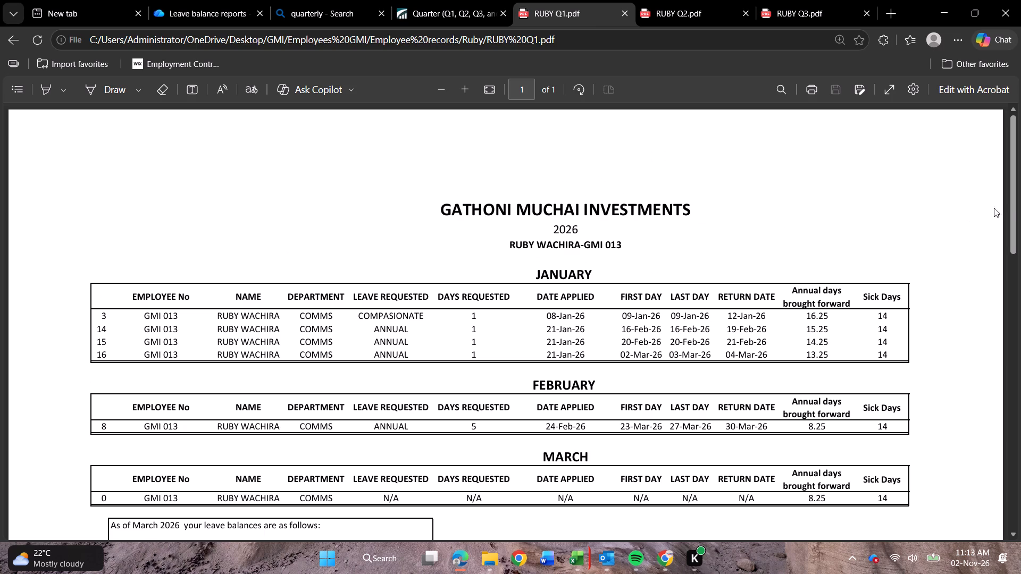
drag(1011, 200, 1012, 294)
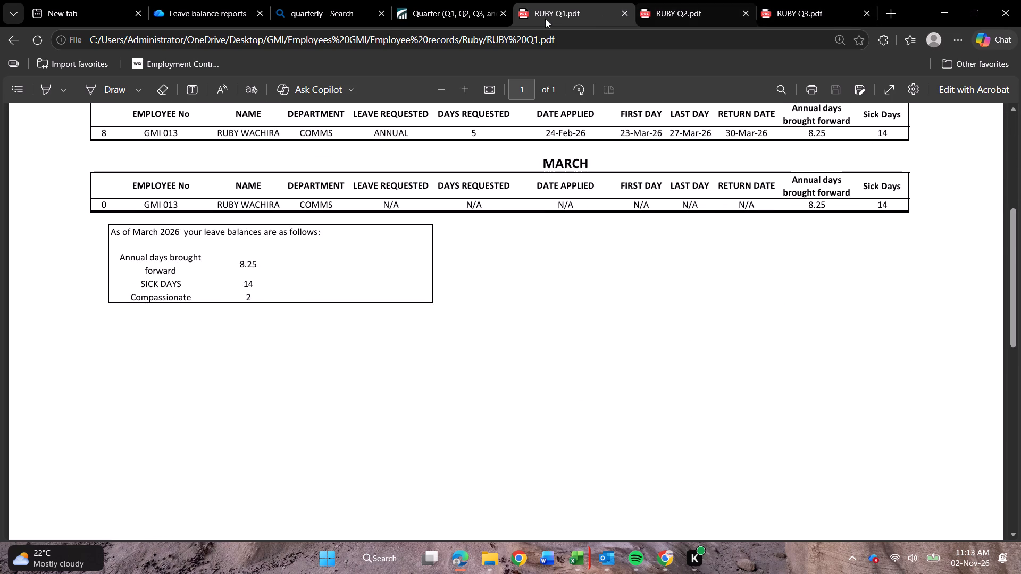
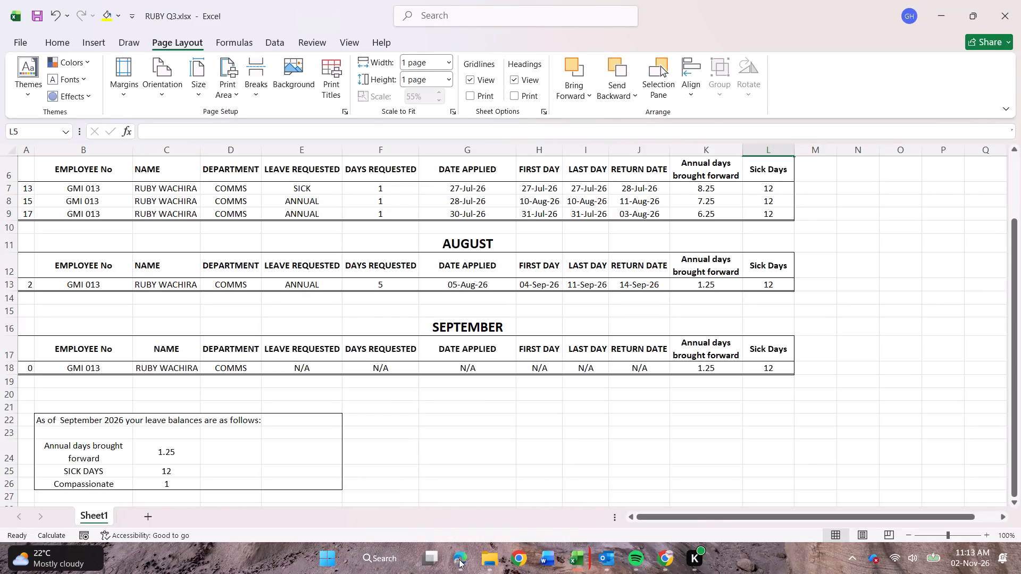
Switch to OneDrive in Edge, upload RUBY Q3.pdf and RUBY Q3.xlsx to the RUBY Q3 folder in Leave balance reports, and check the folder.
click(203, 9)
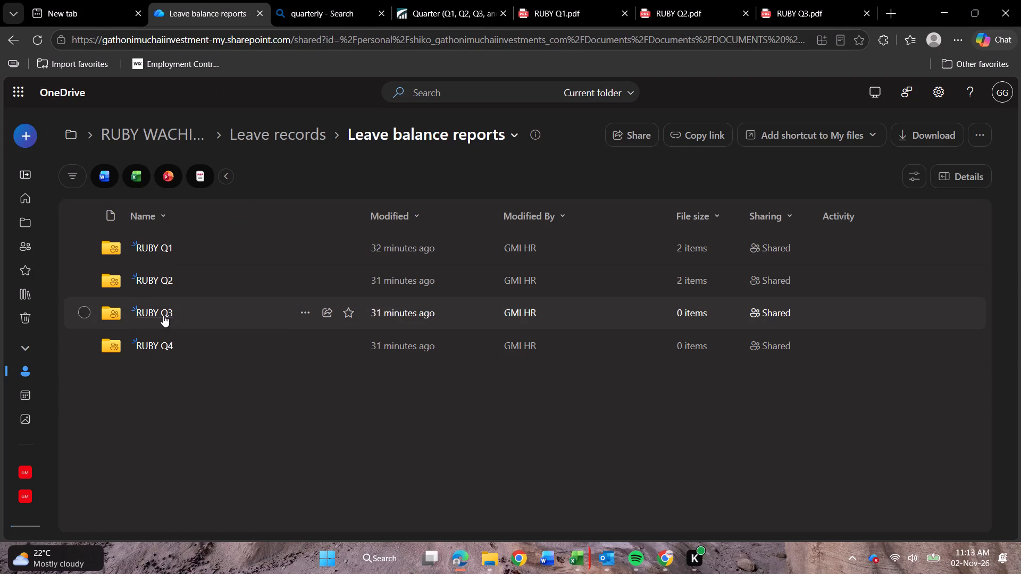
double_click(163, 315)
right_click(236, 317)
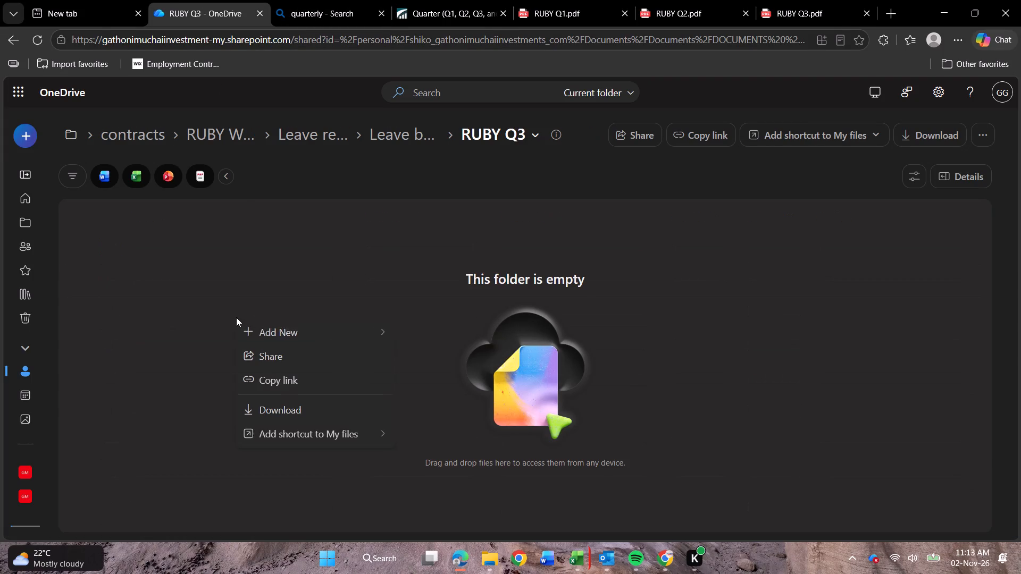
click(282, 328)
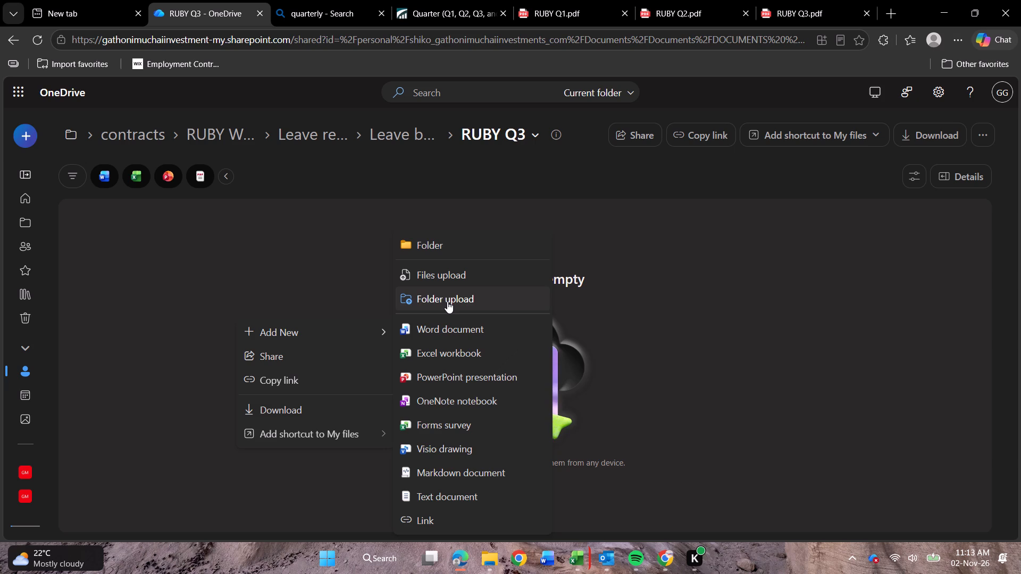
click(447, 282)
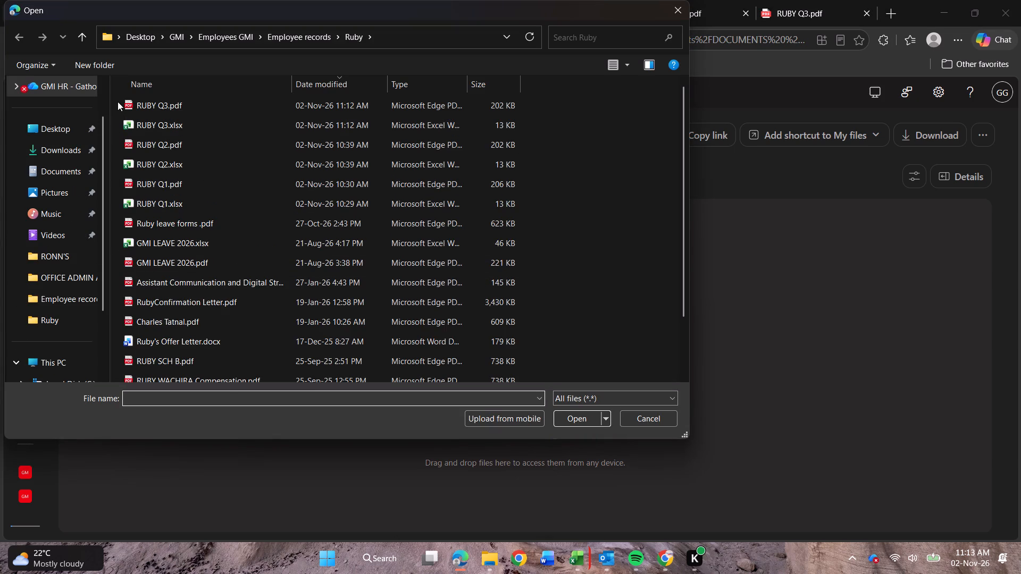
ctrl+drag(118, 102, 124, 127)
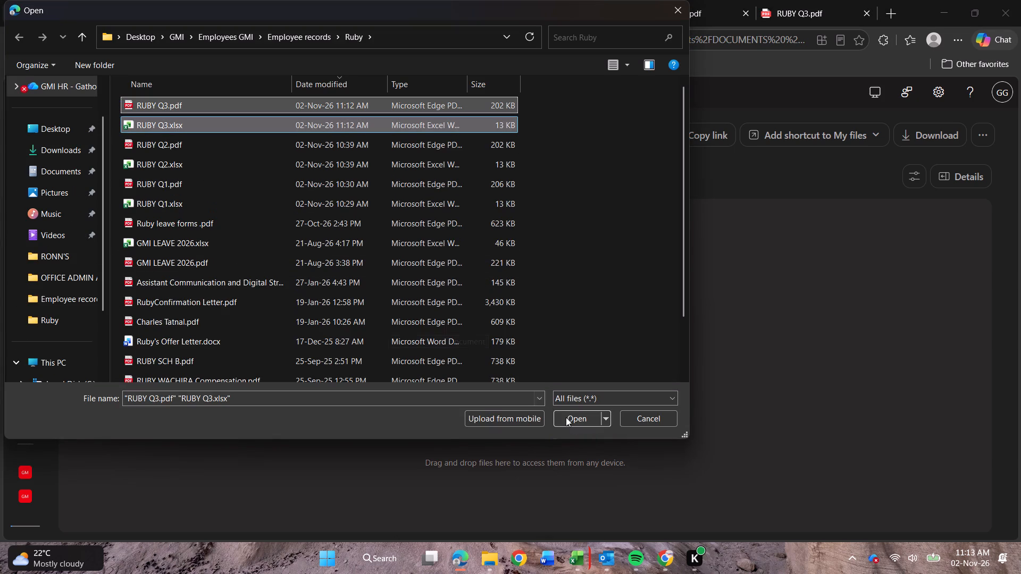
click(570, 423)
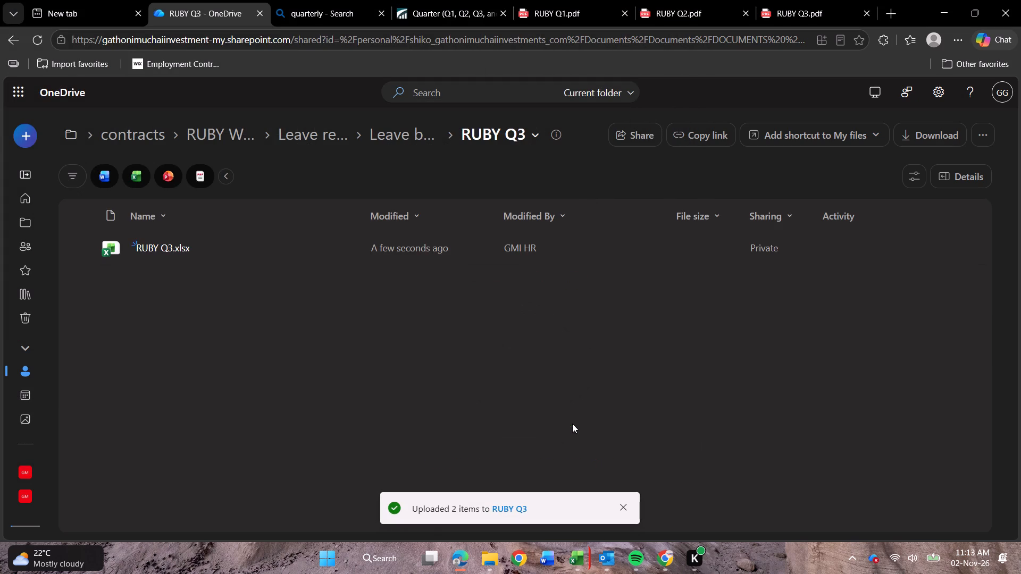
click(406, 393)
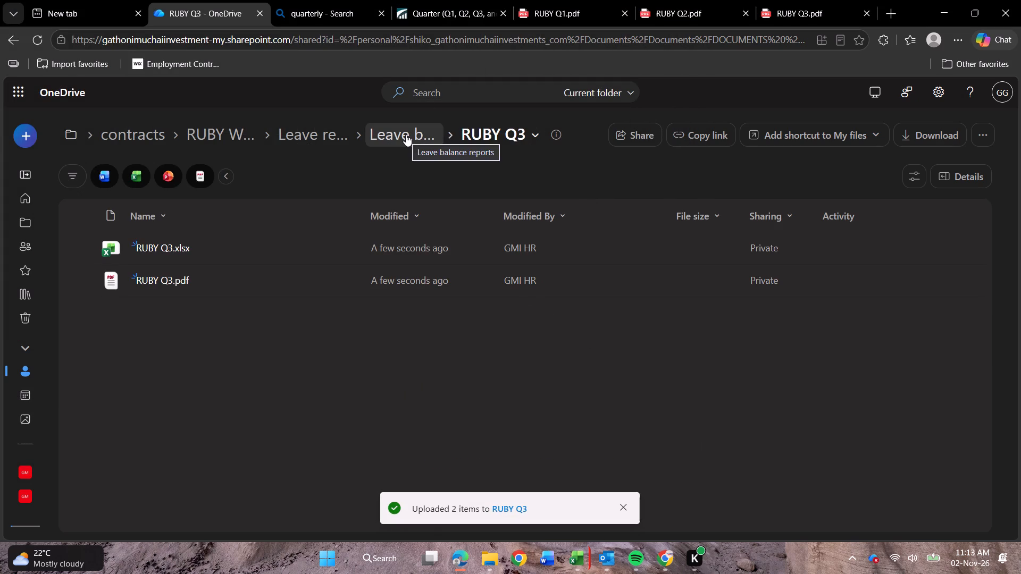
click(406, 134)
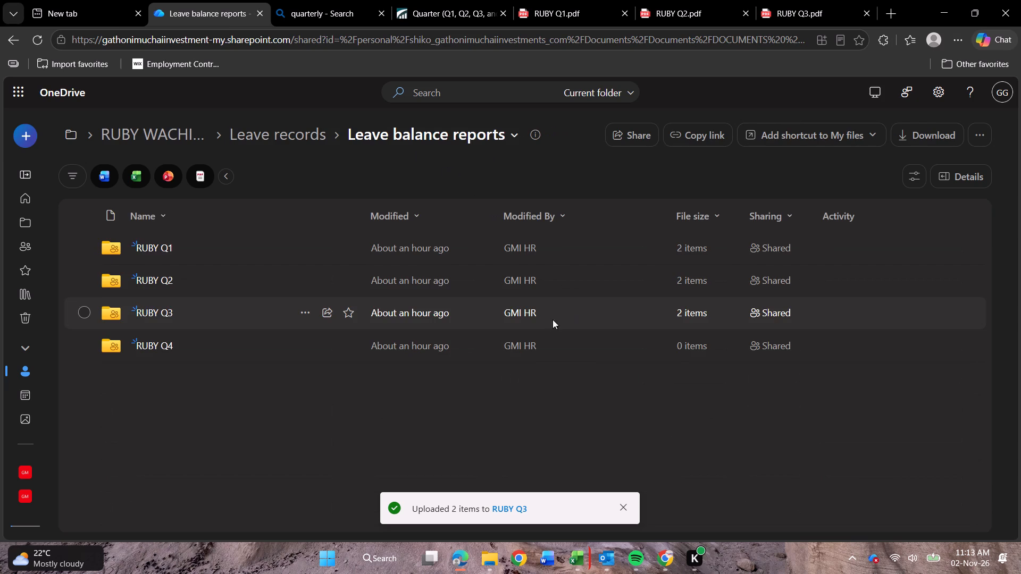
double_click(157, 315)
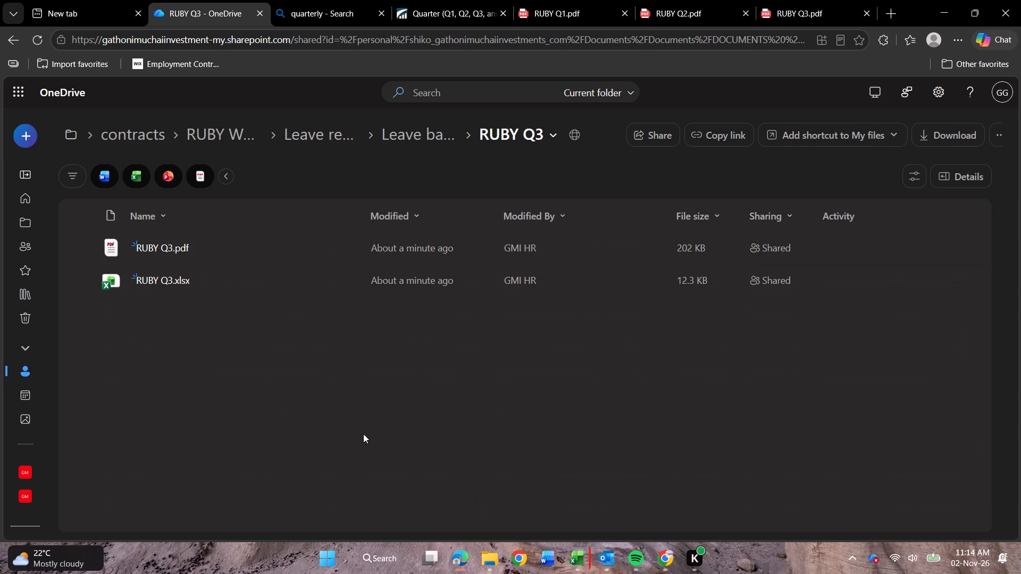
Examine the Certifications and ID COPY folders within Personal Documents in Ruby's employee folder.
click(416, 141)
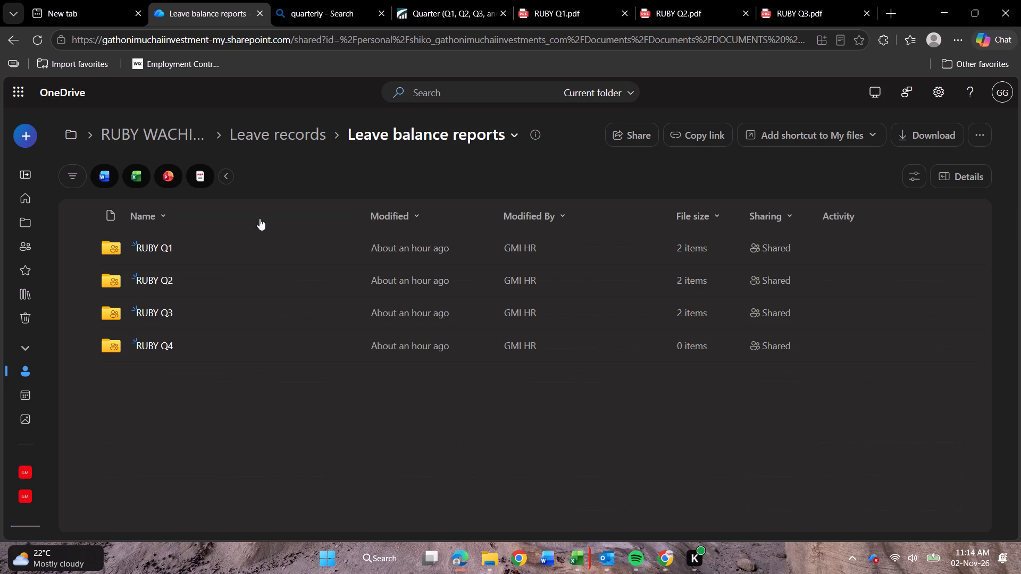
click(298, 143)
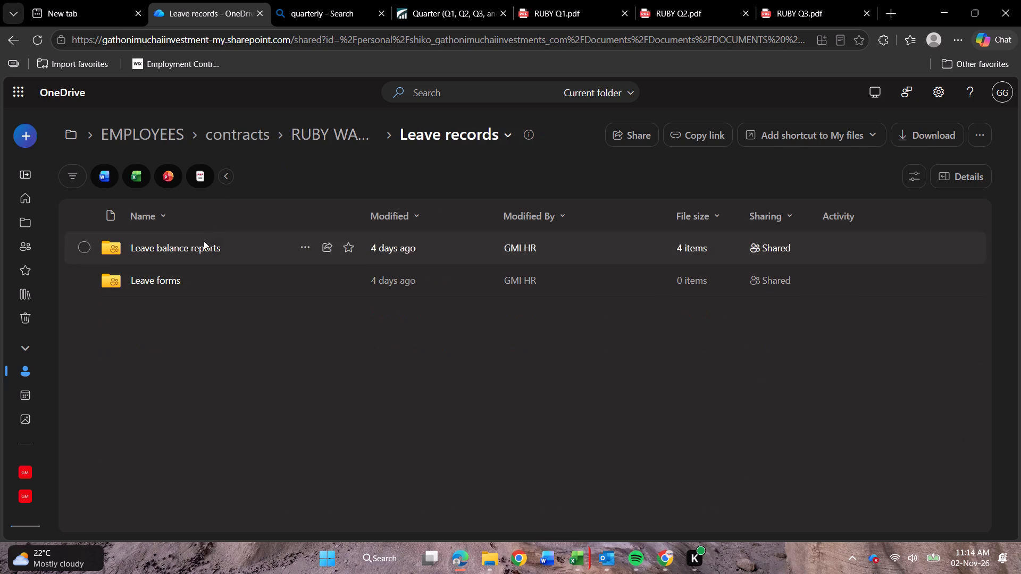
click(322, 141)
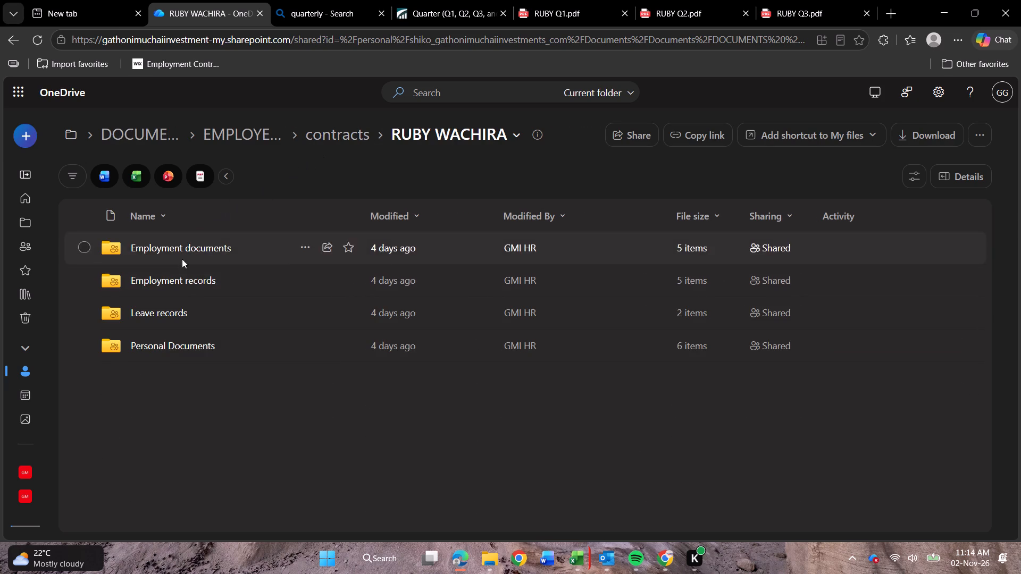
double_click(178, 349)
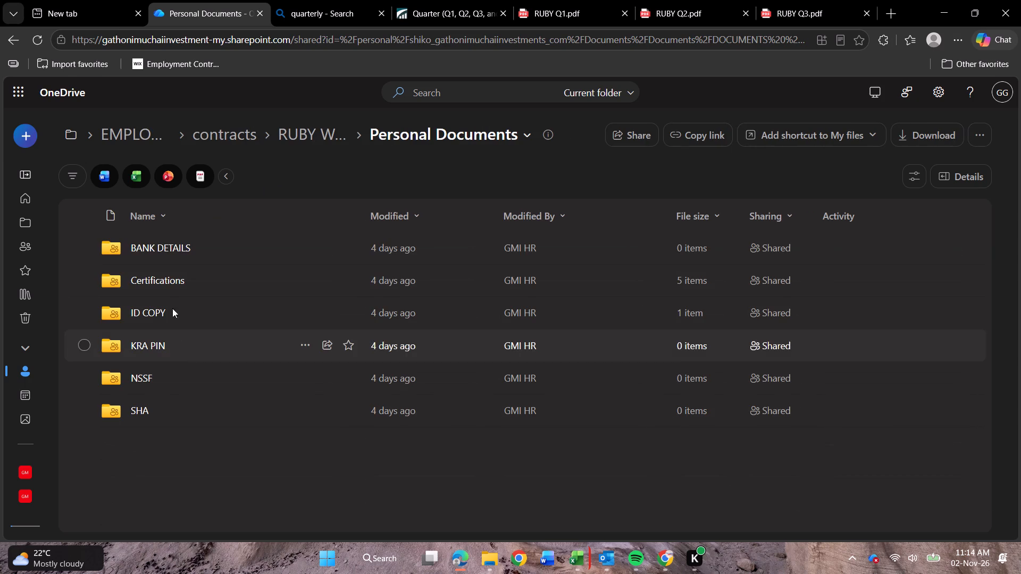
double_click(155, 278)
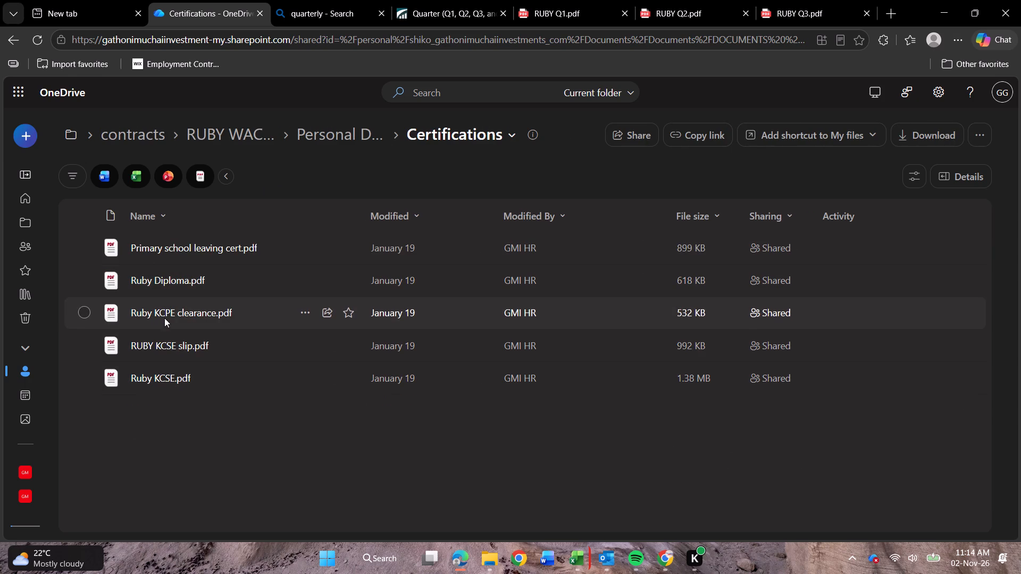
click(356, 143)
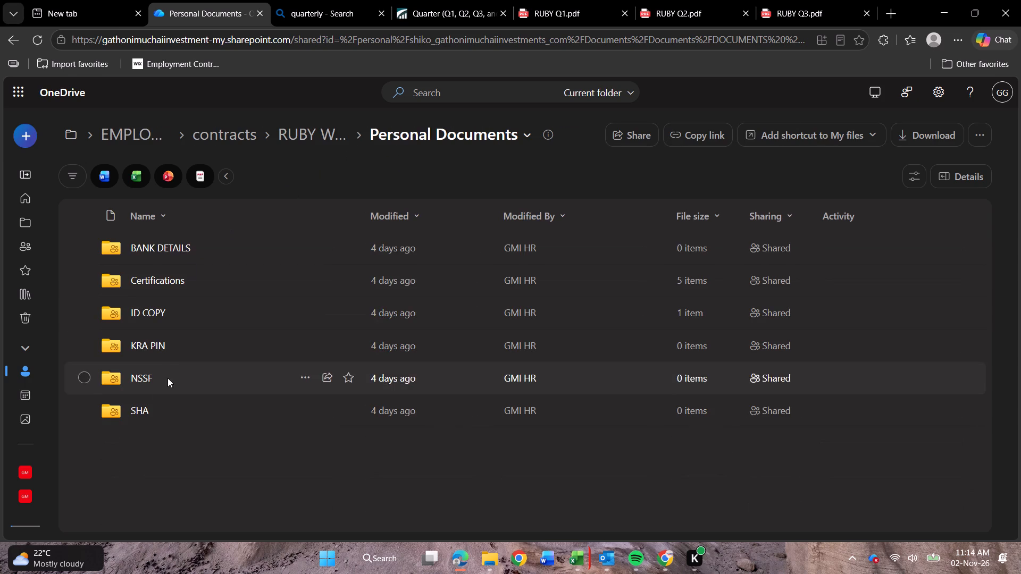
double_click(142, 316)
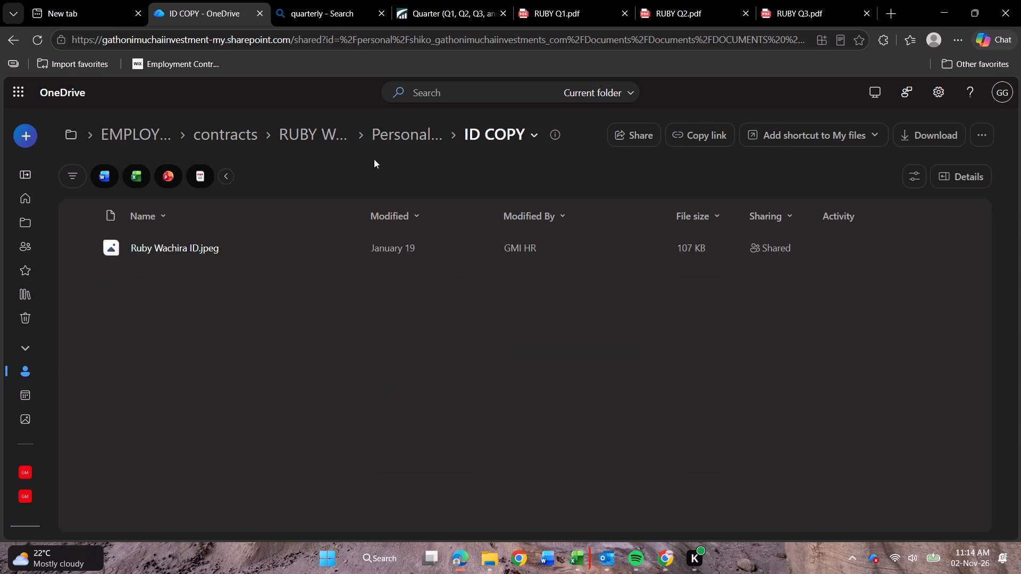
click(398, 139)
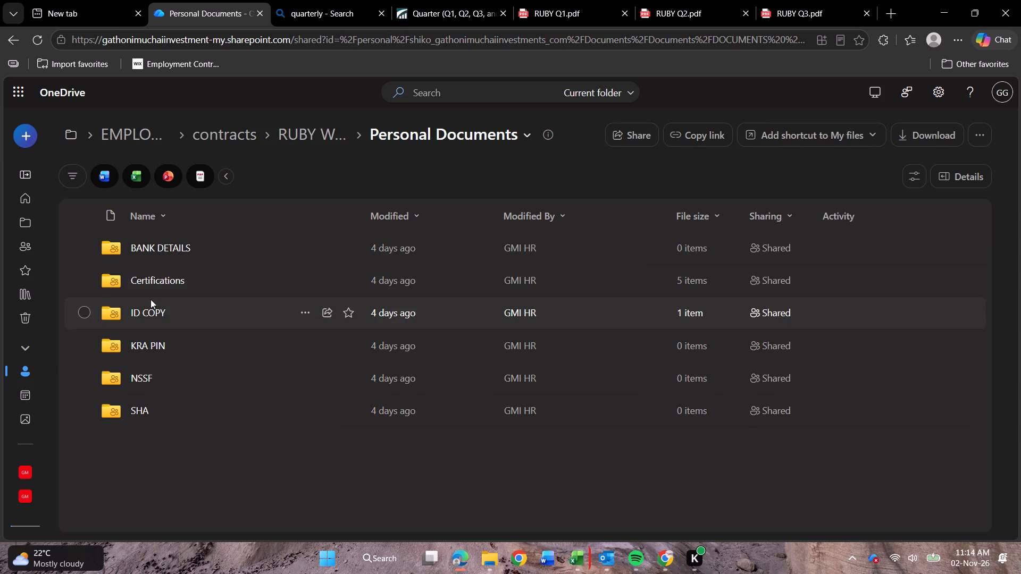
Check the contents of the Employment documents and Employment records folders in Ruby's employee folder.
click(320, 139)
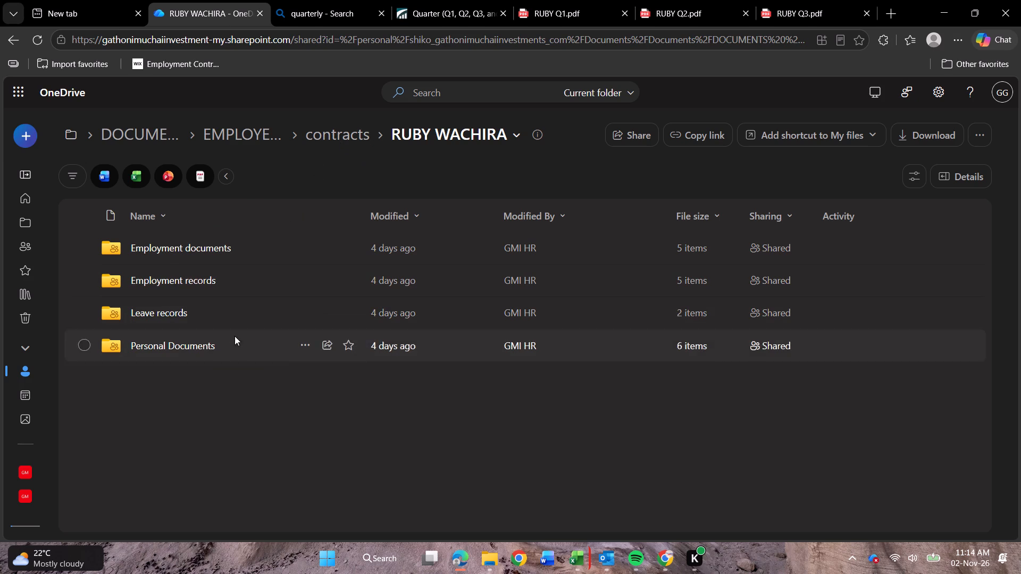
click(185, 252)
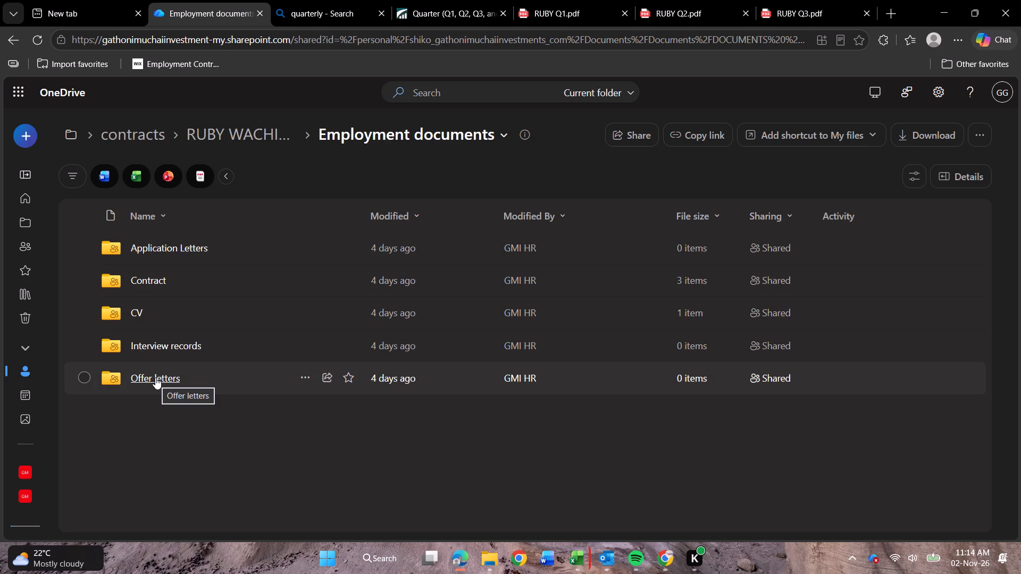
click(249, 138)
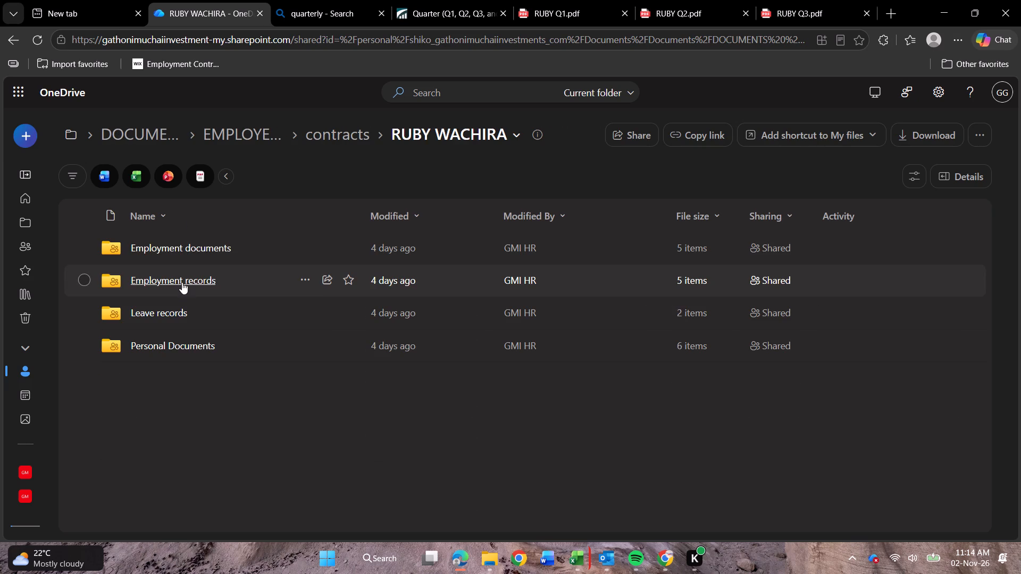
double_click(182, 282)
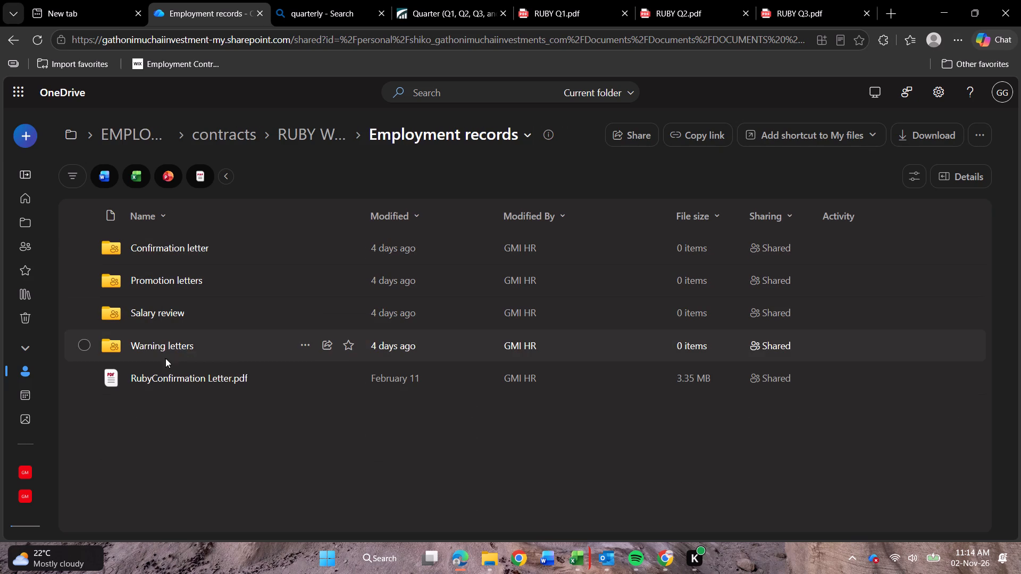
Open RubyConfirmation Letter.pdf from Employment records and read through its clauses to the signature at the end.
double_click(165, 381)
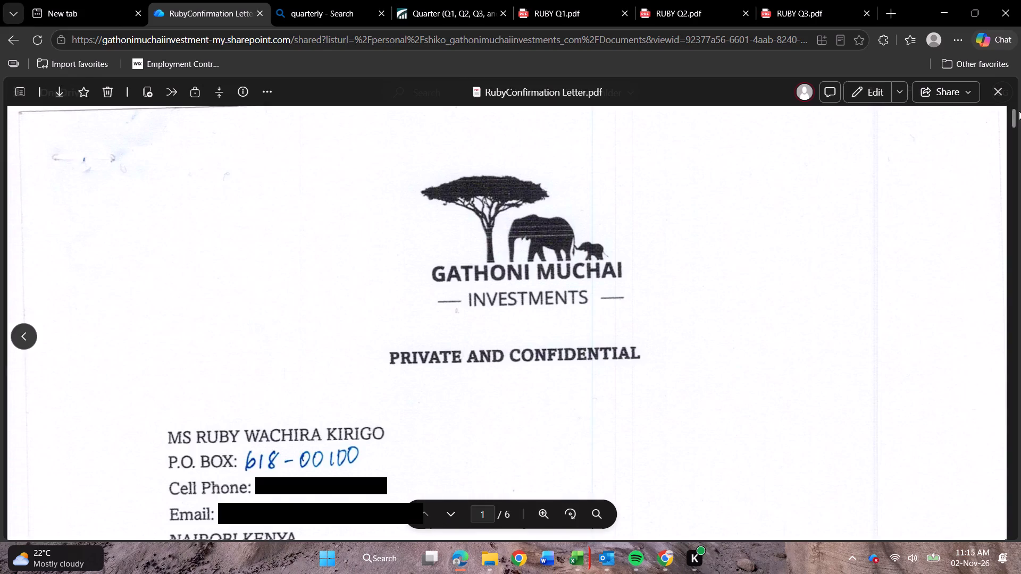
drag(1014, 117, 1014, 133)
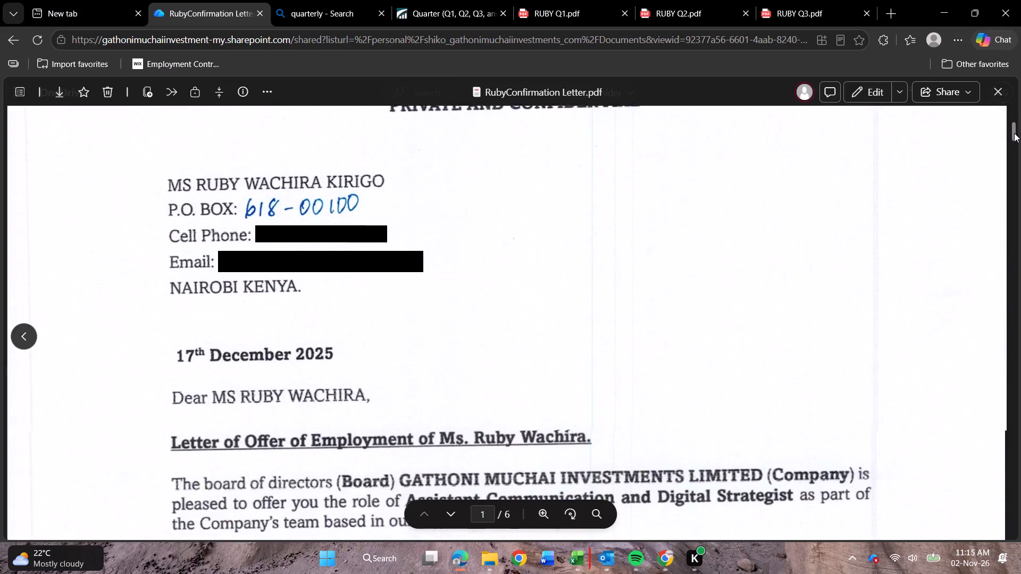
drag(1014, 133, 1014, 156)
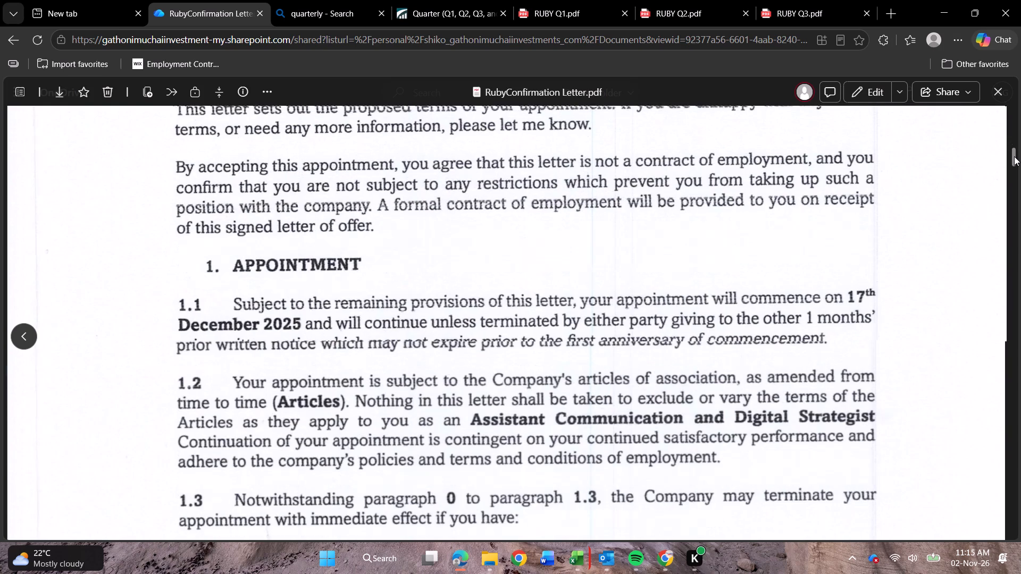
drag(1014, 156, 1017, 171)
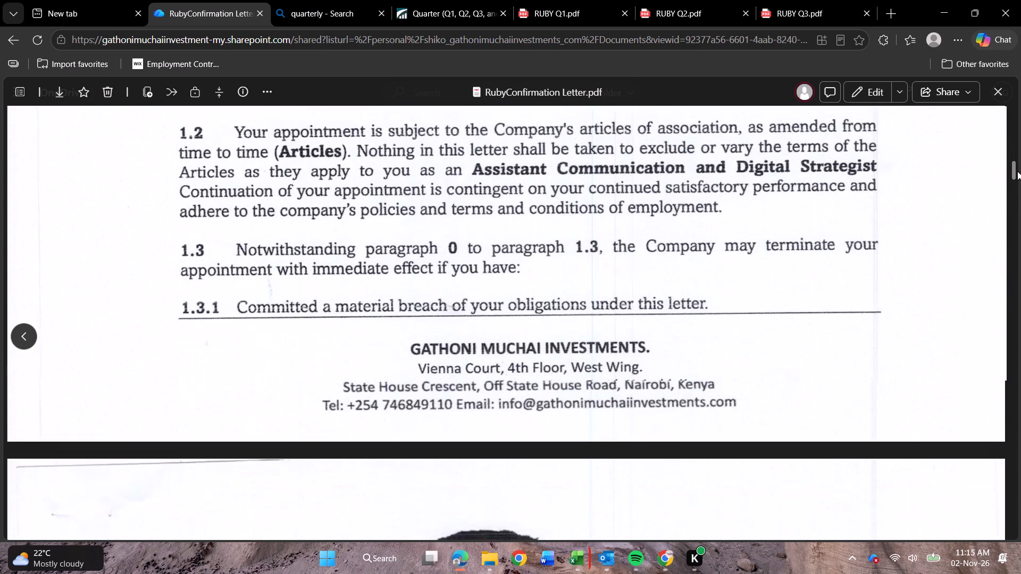
drag(1017, 171, 1020, 194)
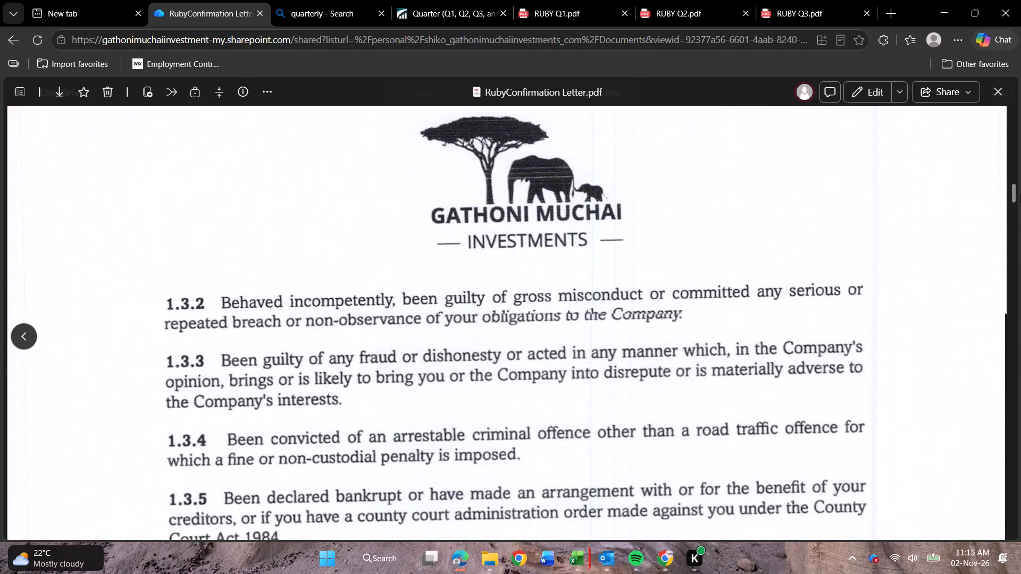
drag(1020, 194, 1020, 214)
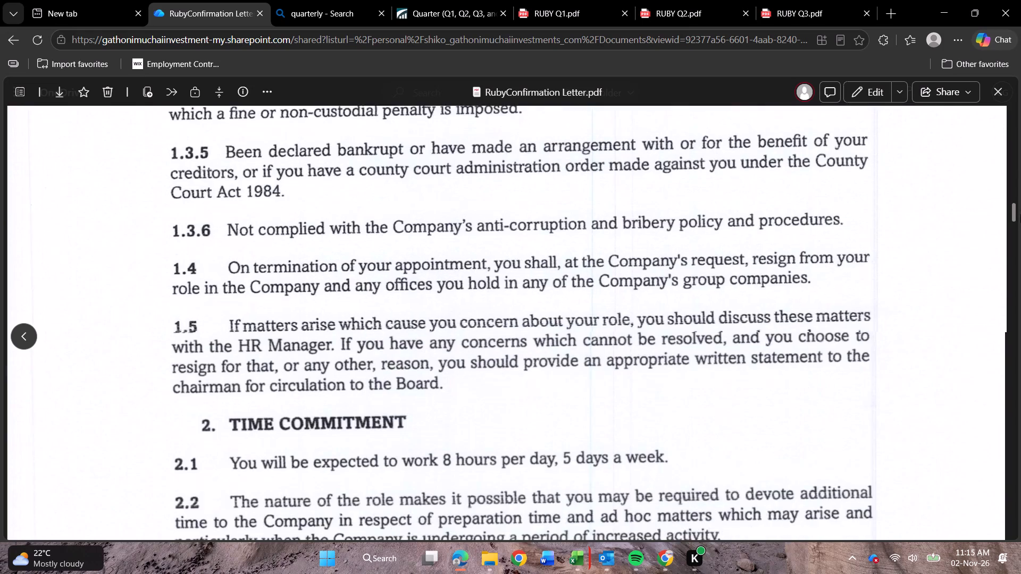
drag(1020, 214, 1020, 238)
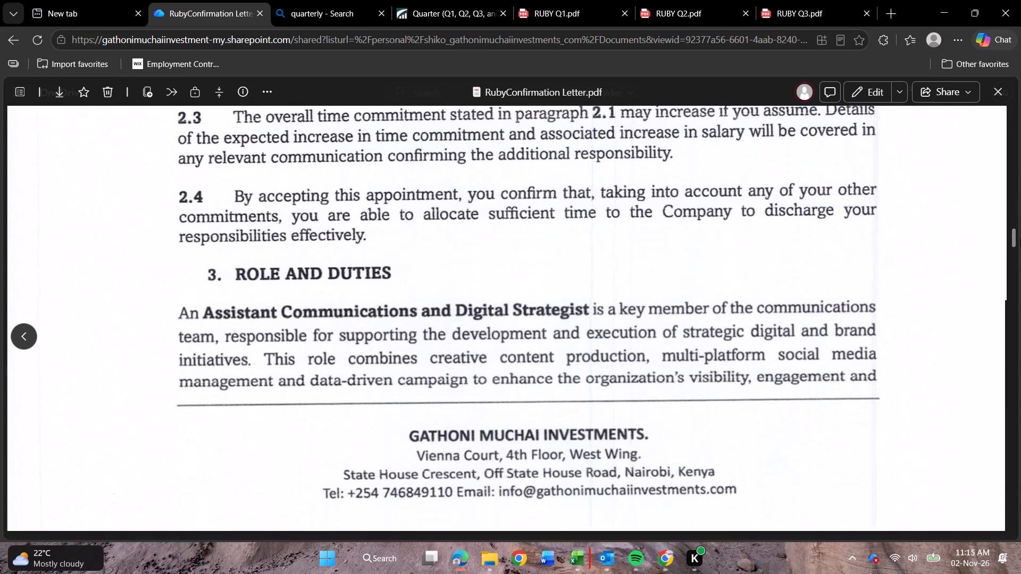
drag(1020, 238, 1020, 259)
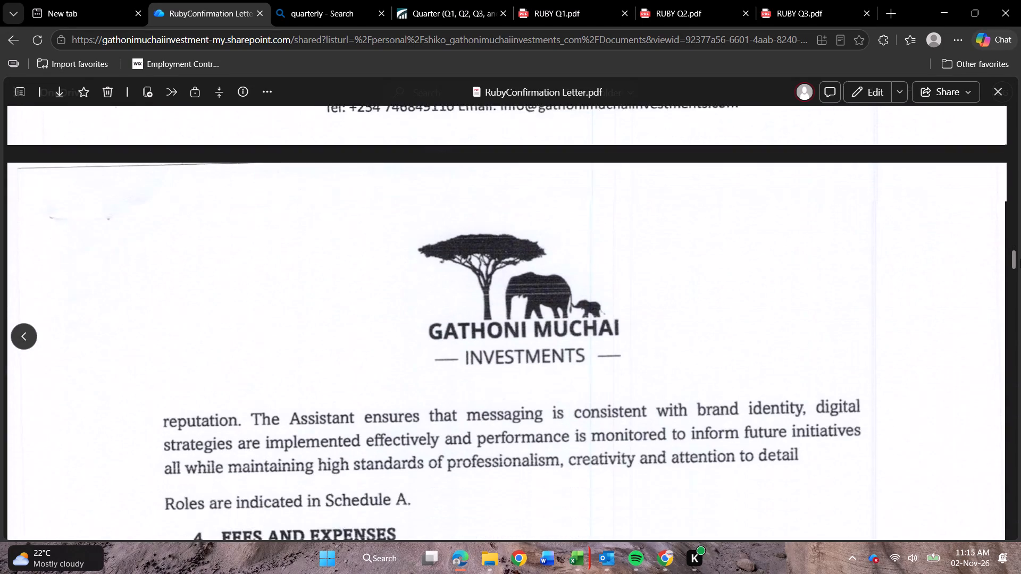
drag(1020, 259, 1020, 284)
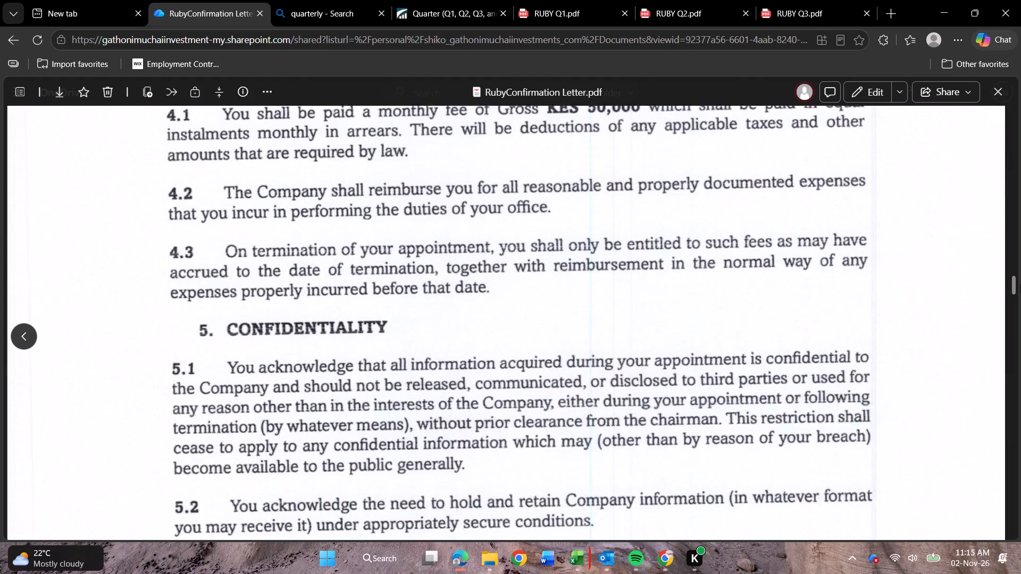
drag(1020, 284, 1020, 320)
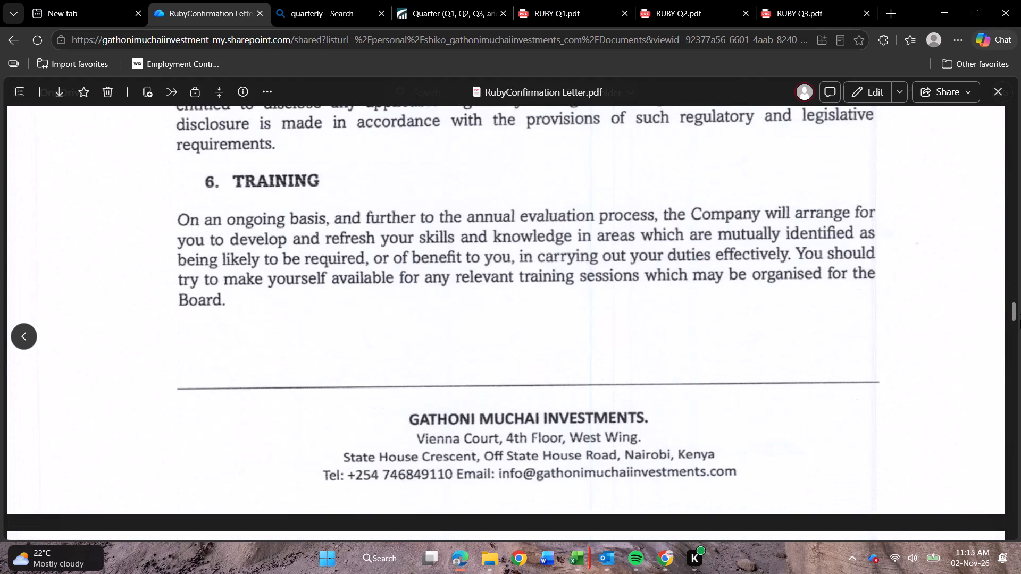
drag(1020, 320, 1003, 421)
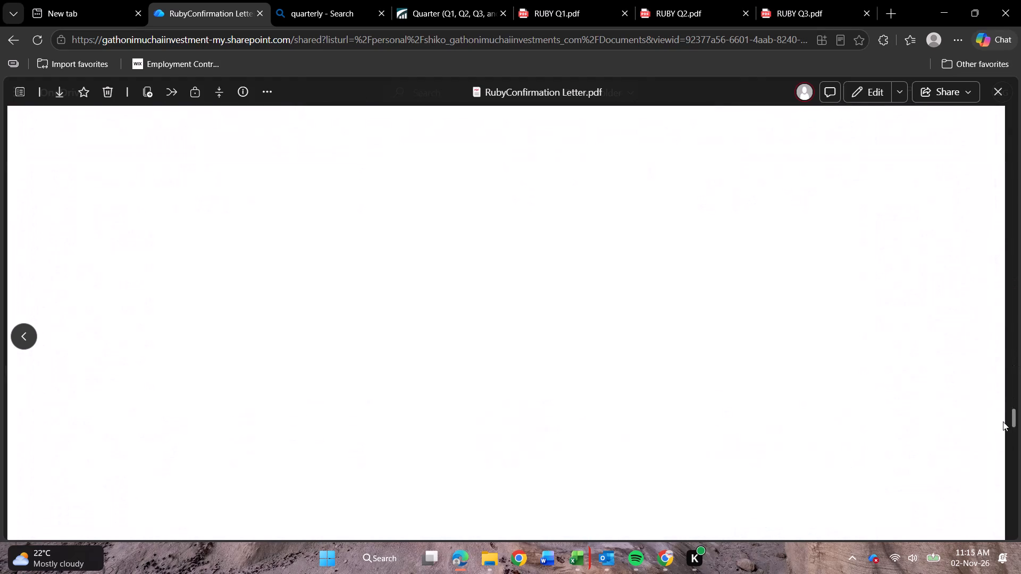
drag(1003, 421, 1000, 503)
drag(1000, 503, 1000, 471)
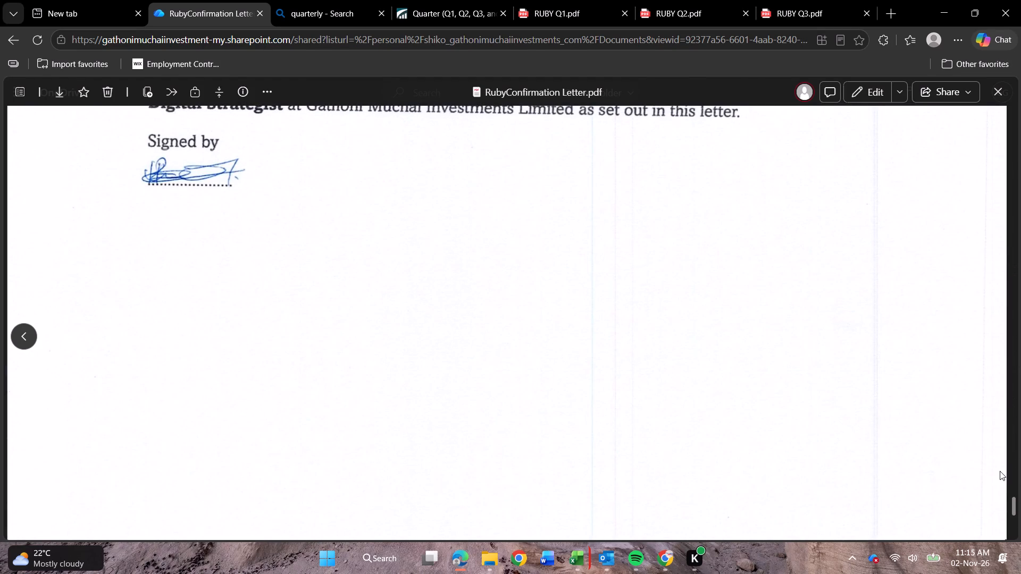
Review the personal details, property return and post-termination clauses, going back to the letter's first page.
drag(1000, 471, 985, 355)
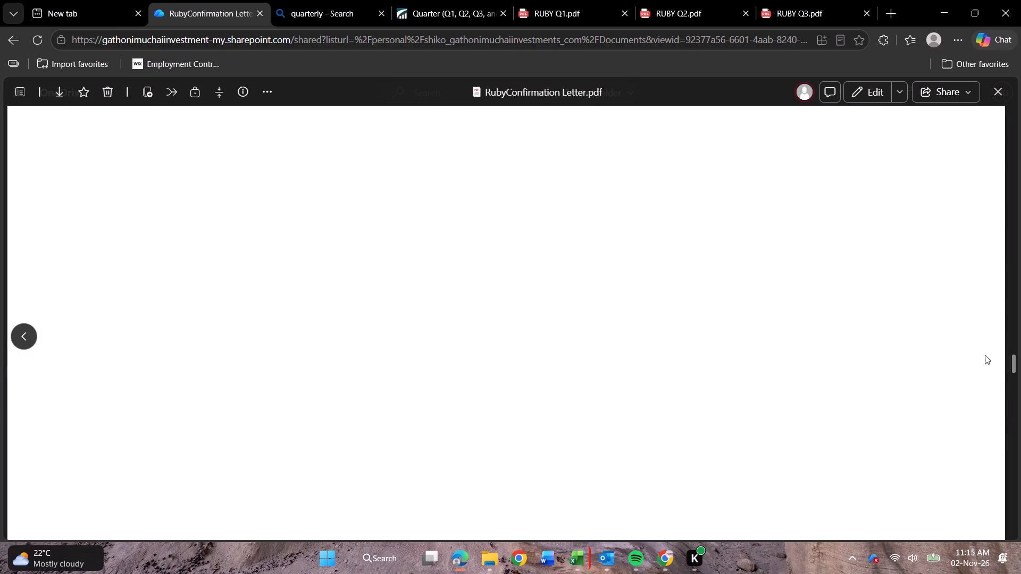
drag(985, 355, 984, 345)
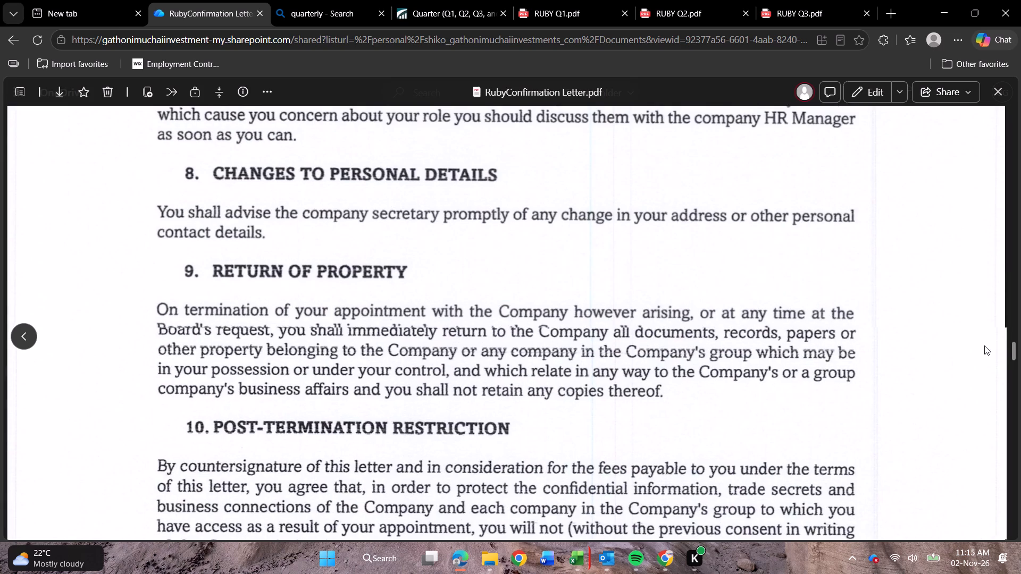
drag(984, 345, 984, 318)
scroll(961, 323, up, 7)
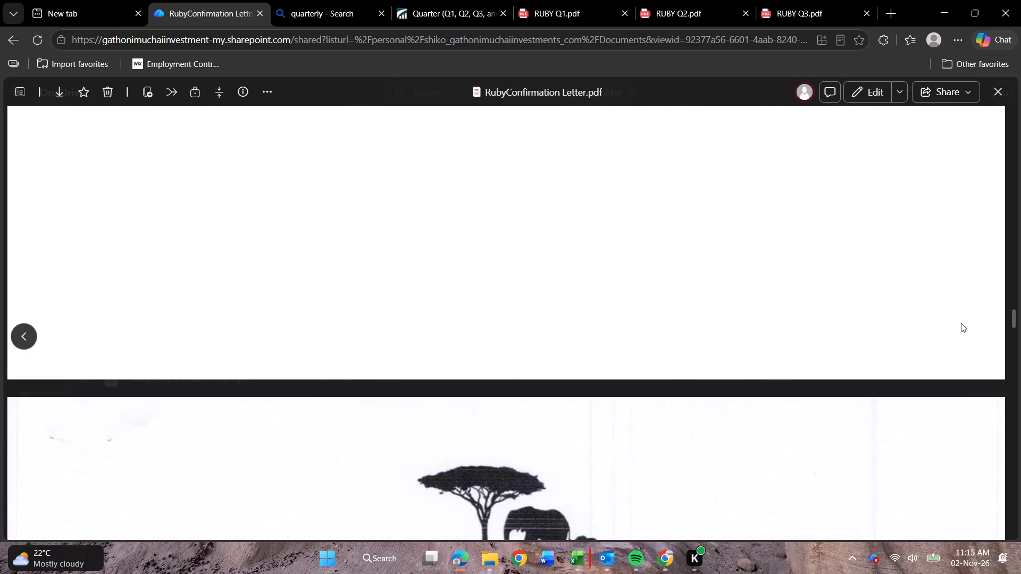
scroll(961, 323, up, 8)
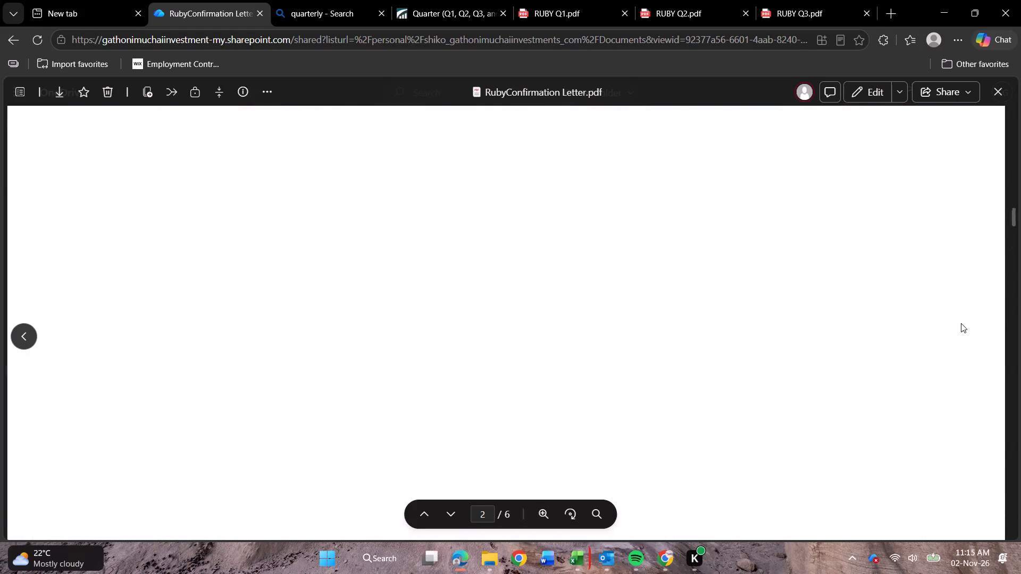
scroll(961, 323, up, 5)
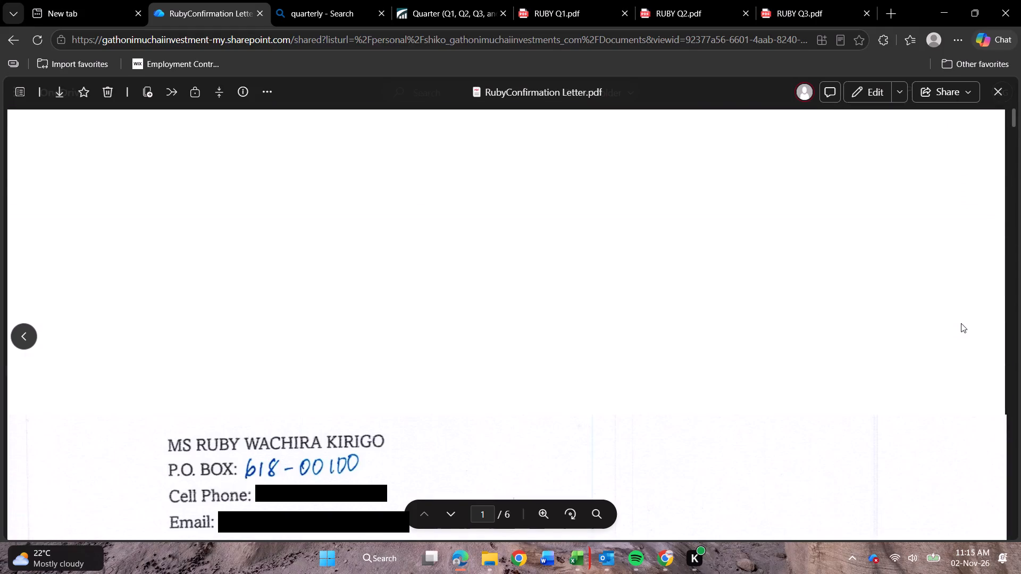
Examine the letter's date, offered role, opening paragraphs and the Appointment section on the first page.
scroll(952, 320, down, 1)
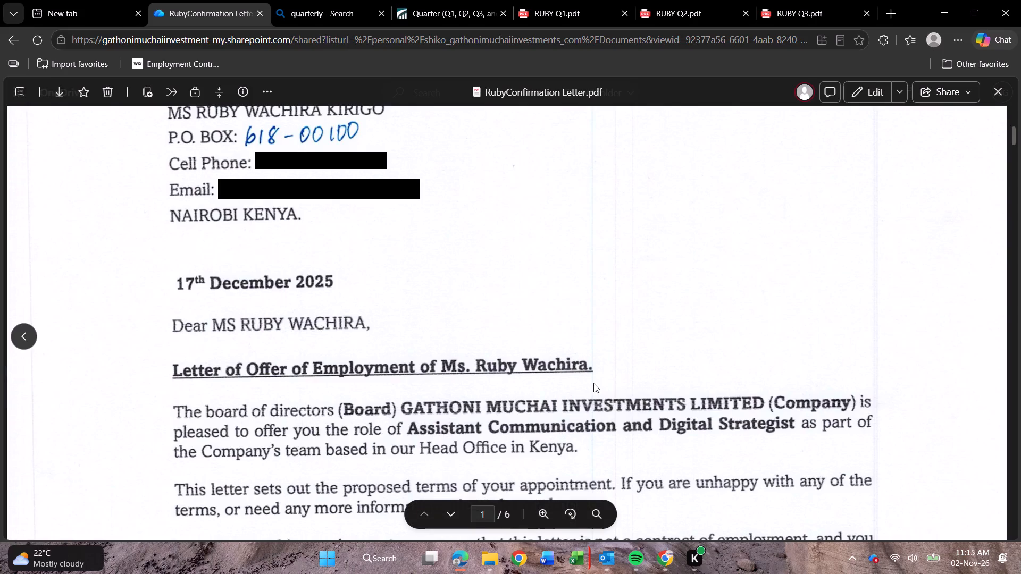
scroll(563, 406, down, 2)
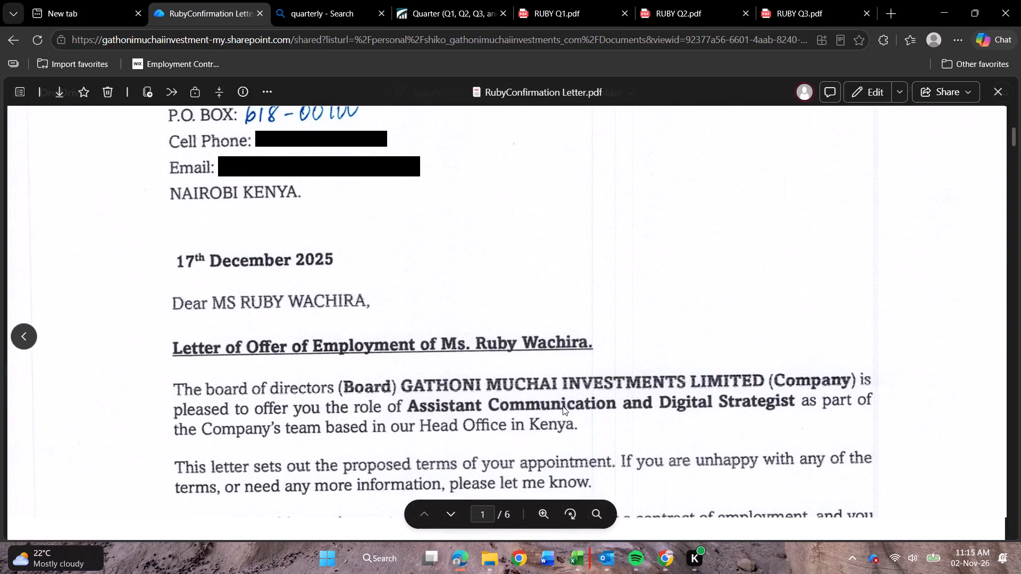
scroll(563, 406, down, 2)
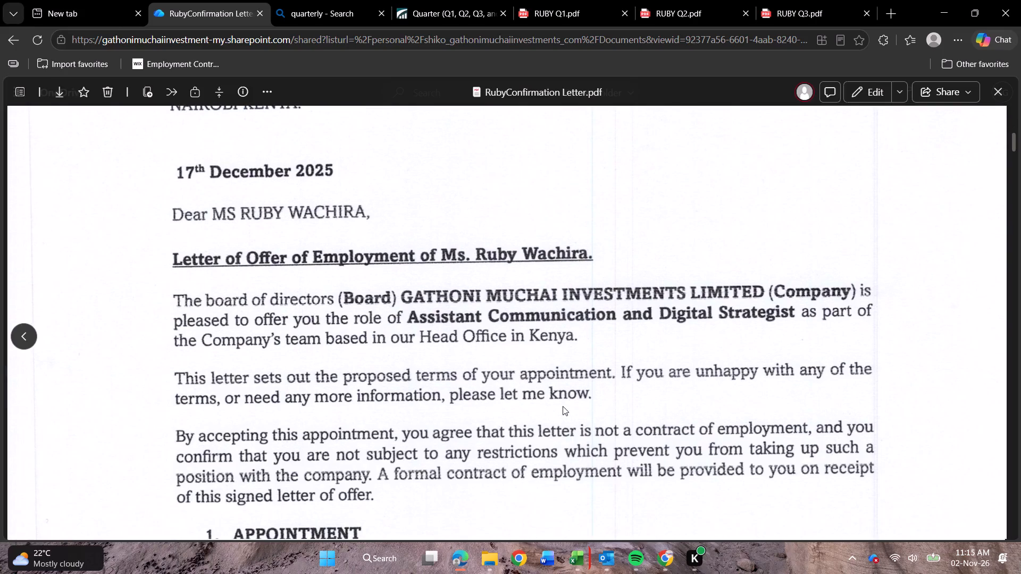
scroll(563, 406, down, 1)
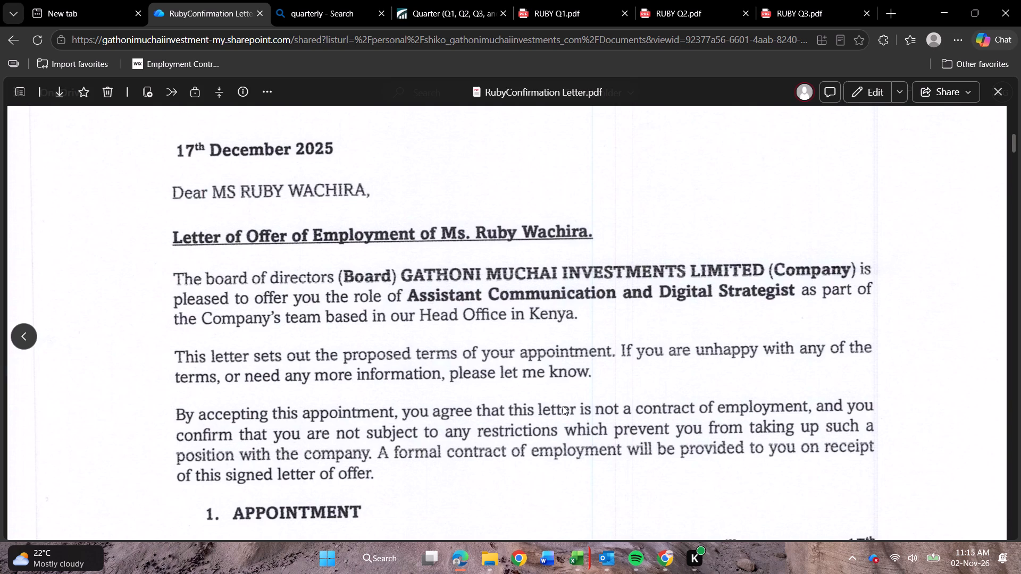
scroll(683, 407, down, 2)
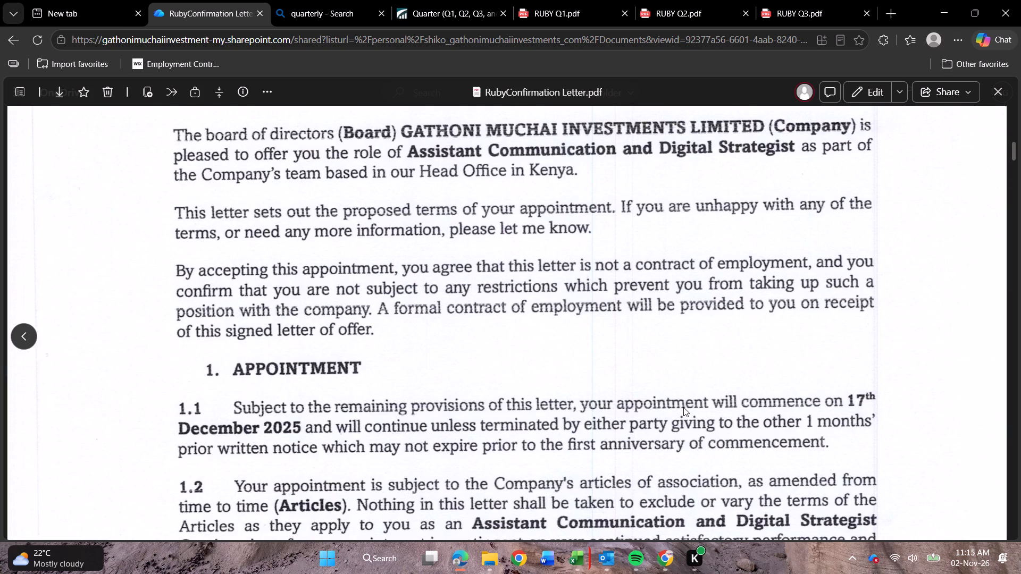
scroll(683, 407, down, 2)
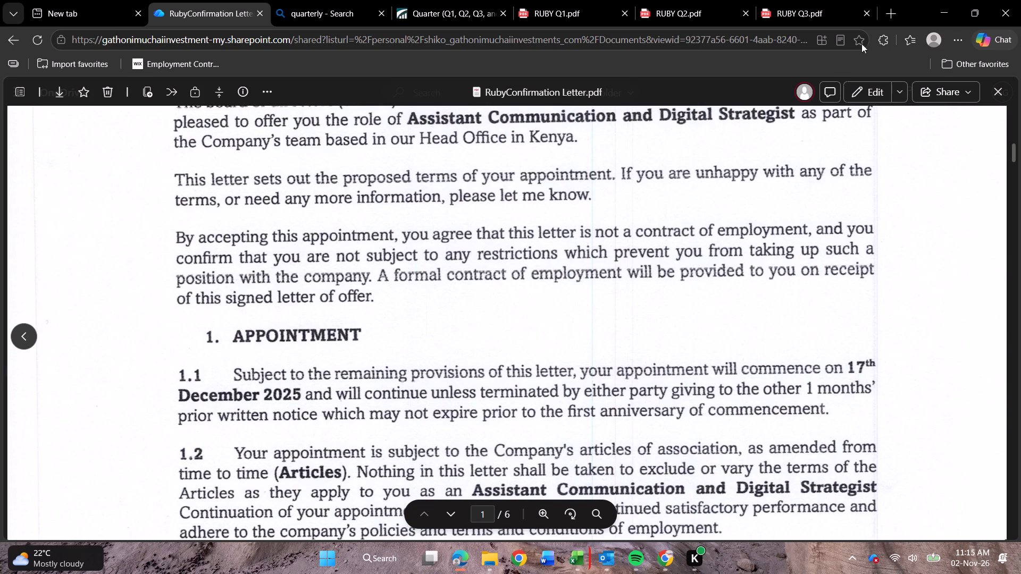
Close the web article about quarters (Q1, Q2, Q3) in Edge.
click(942, 5)
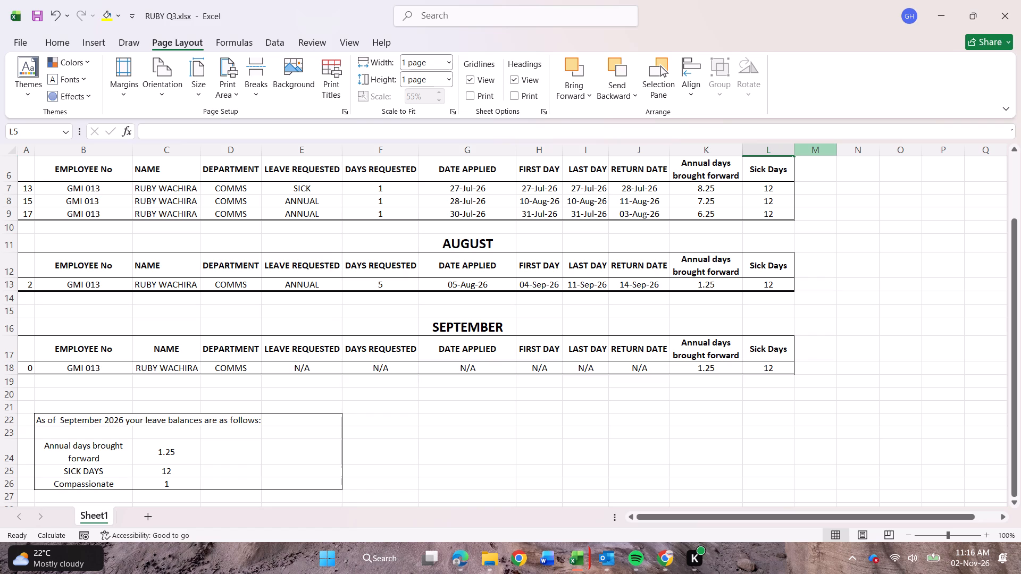
click(463, 558)
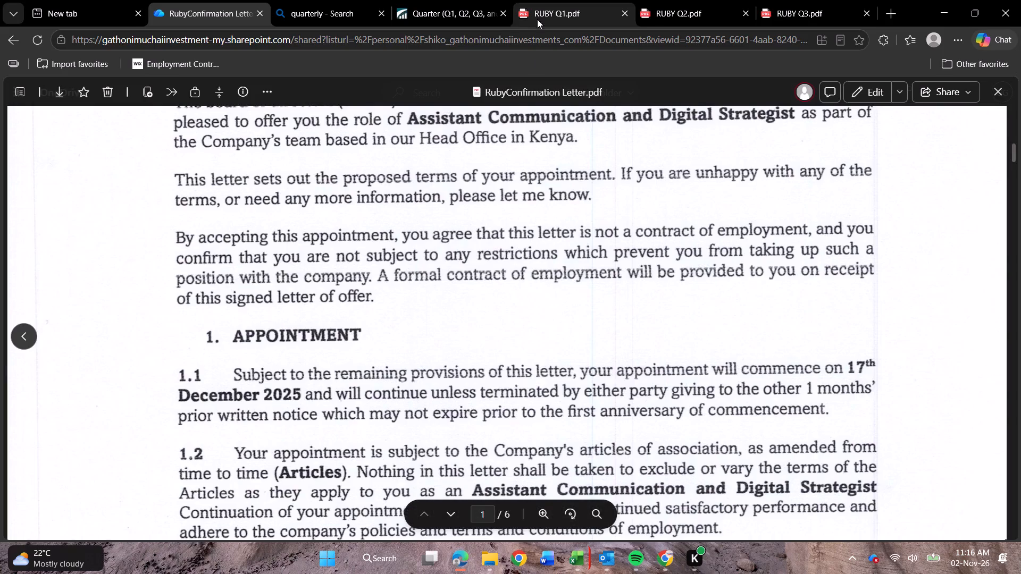
click(505, 12)
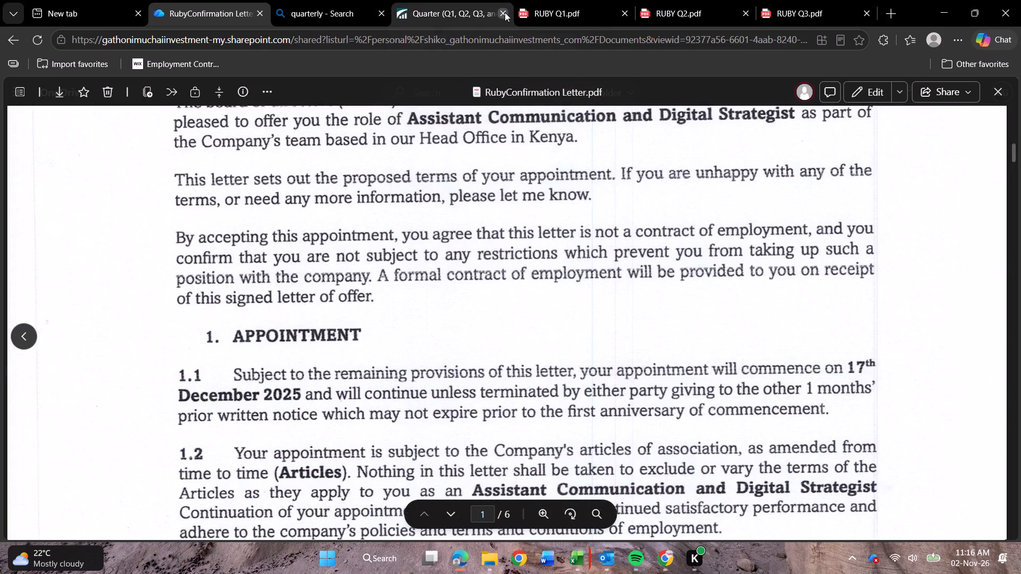
Recheck the beginning of the confirmation letter and close it, returning to the Employment records folder.
click(217, 18)
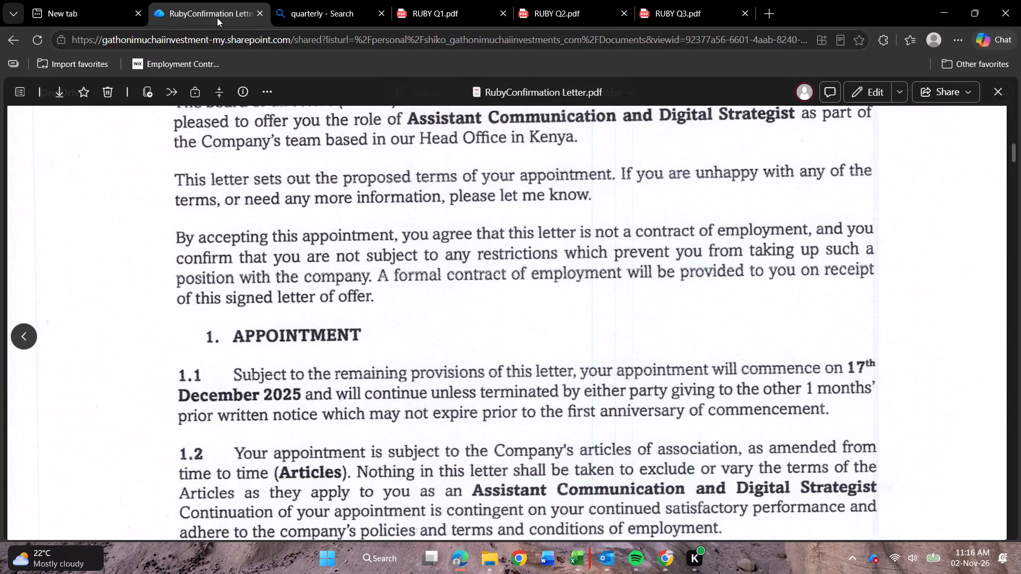
scroll(307, 205, up, 6)
scroll(398, 216, down, 1)
scroll(398, 216, up, 9)
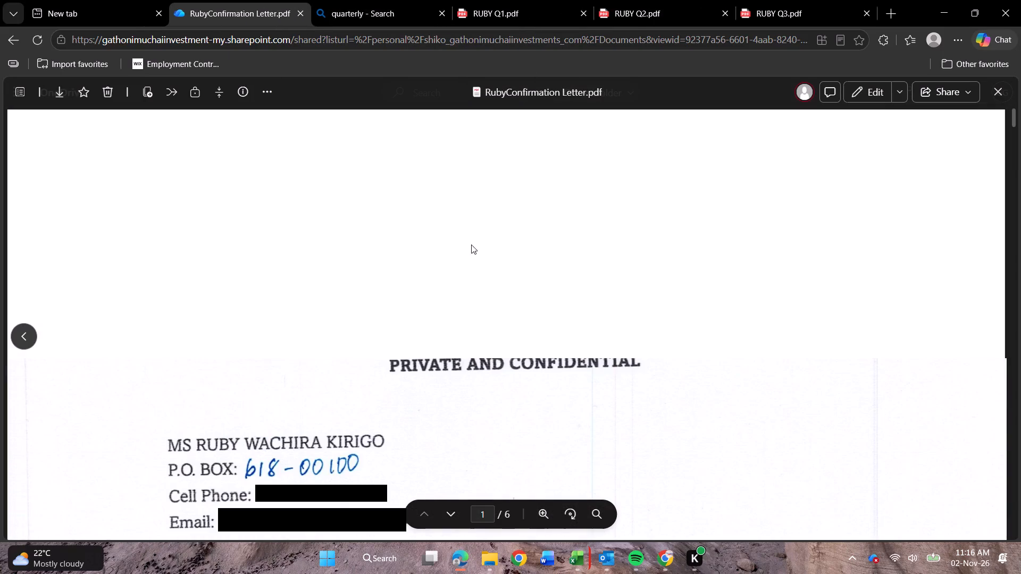
click(1002, 93)
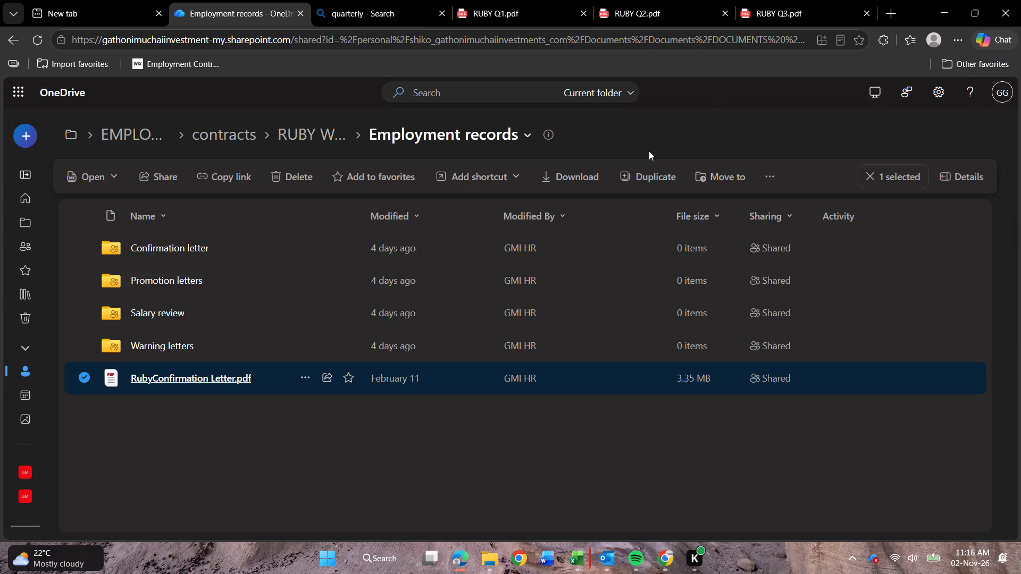
Check the contents of the Salary review and Confirmation letter folders within Employment records.
double_click(162, 316)
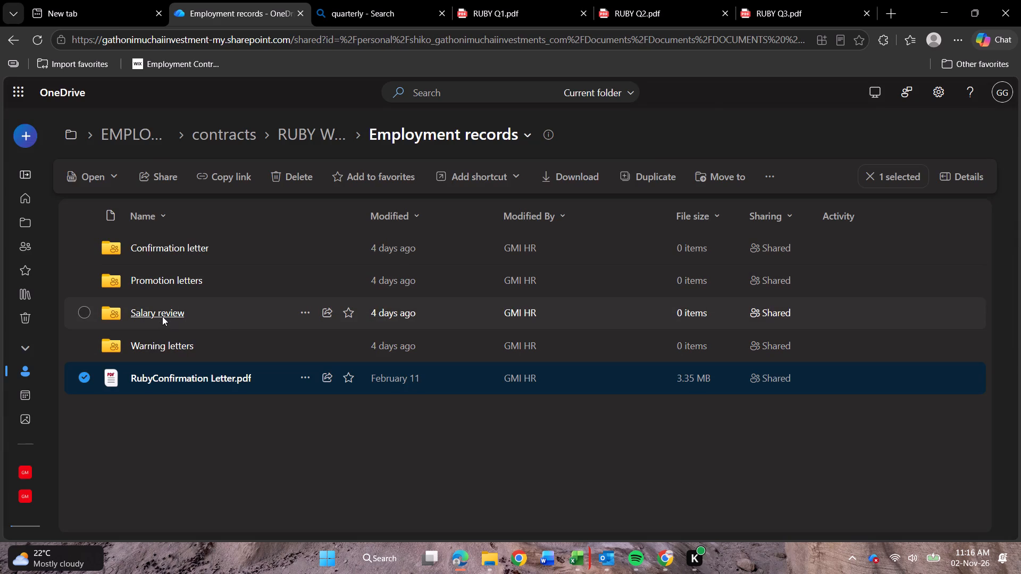
click(336, 138)
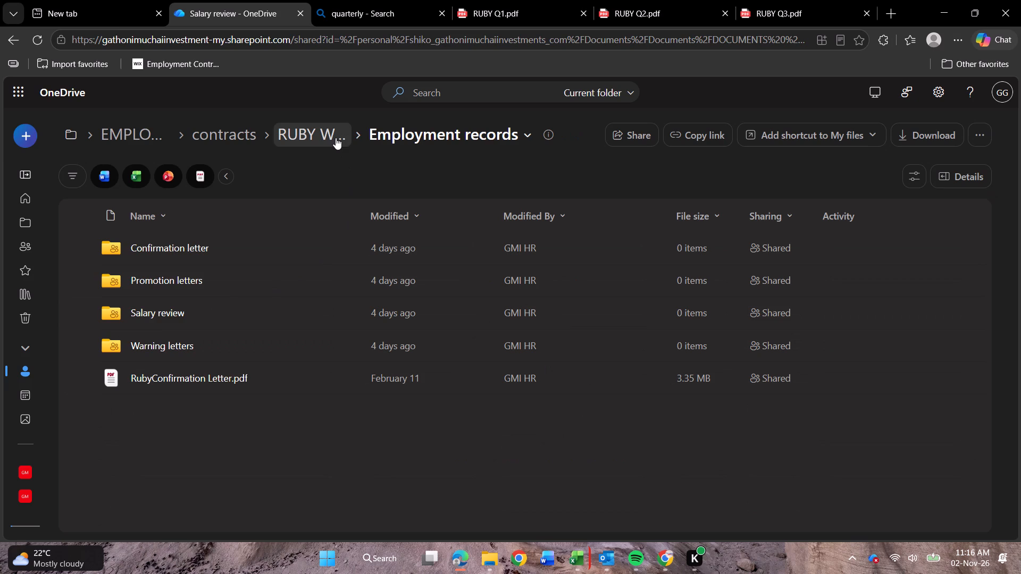
double_click(191, 247)
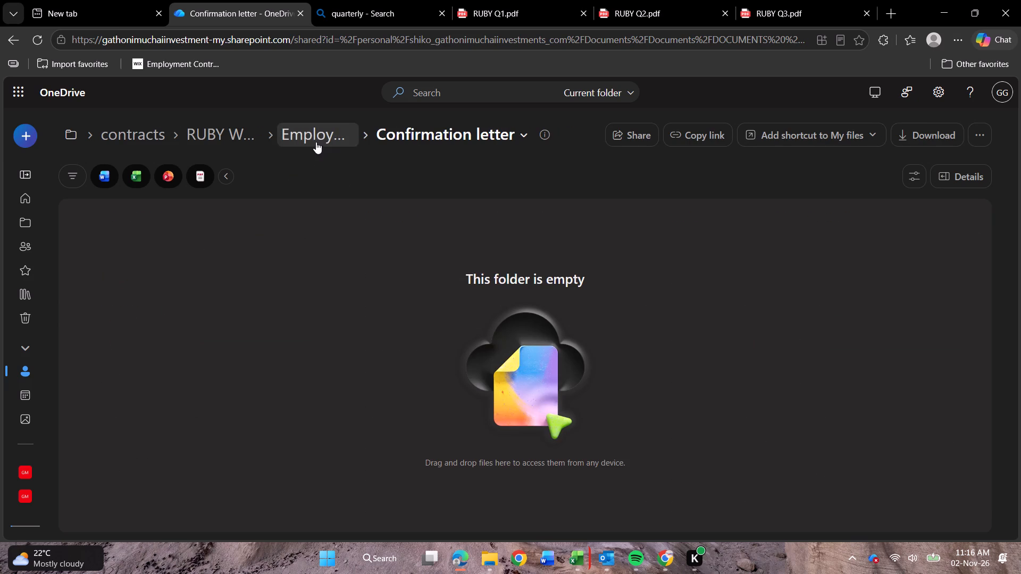
click(316, 142)
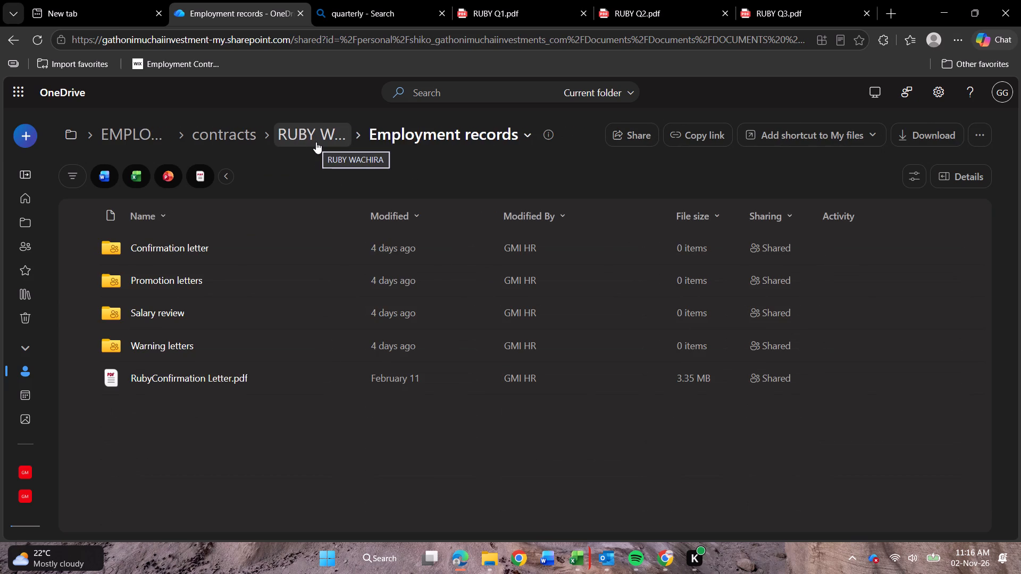
Go back up from Employment records to Ruby's main OneDrive folder.
click(316, 142)
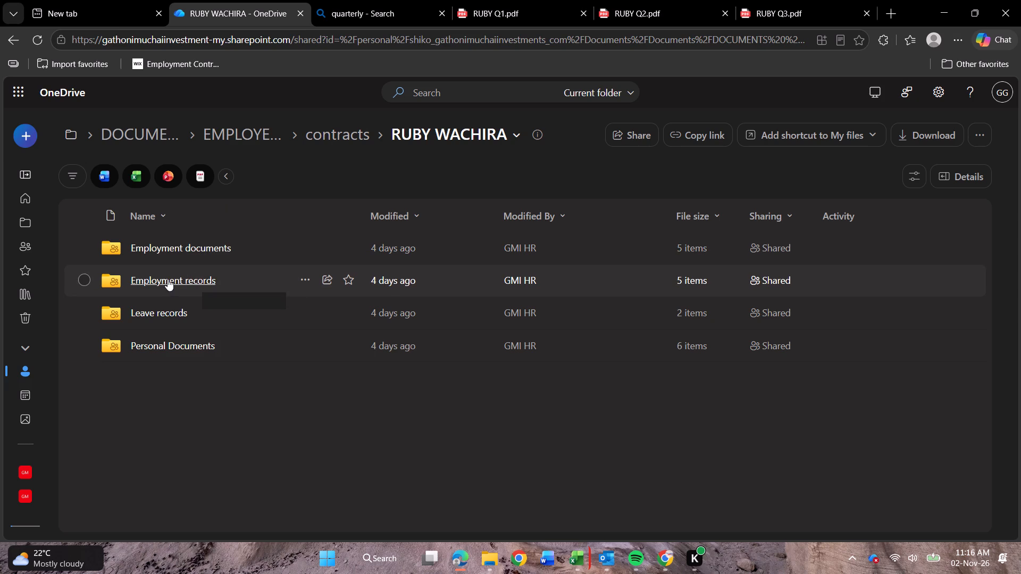
In File Explorer, create a new folder named RUBY LEAVE inside the local Ruby folder.
click(497, 573)
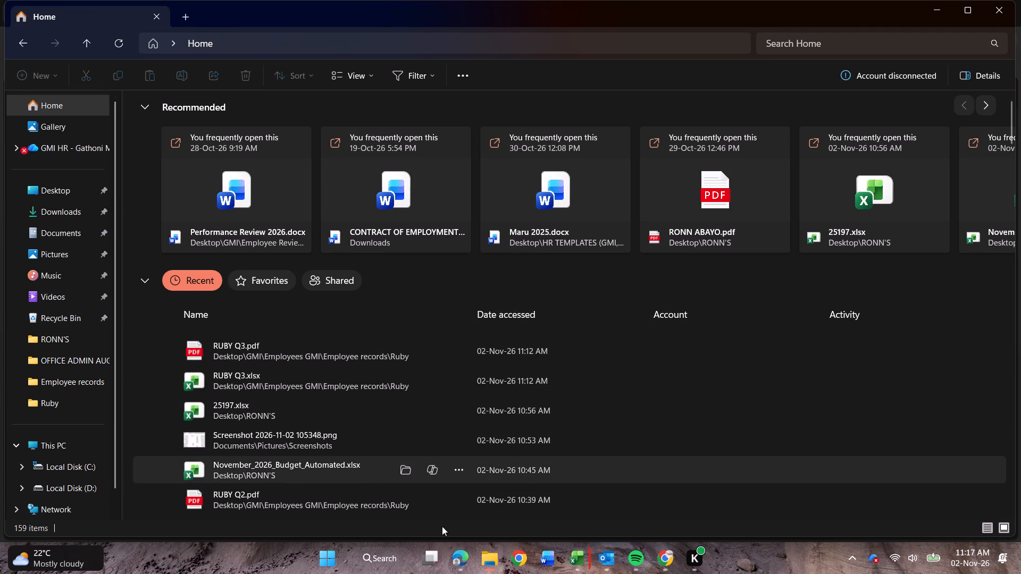
click(62, 404)
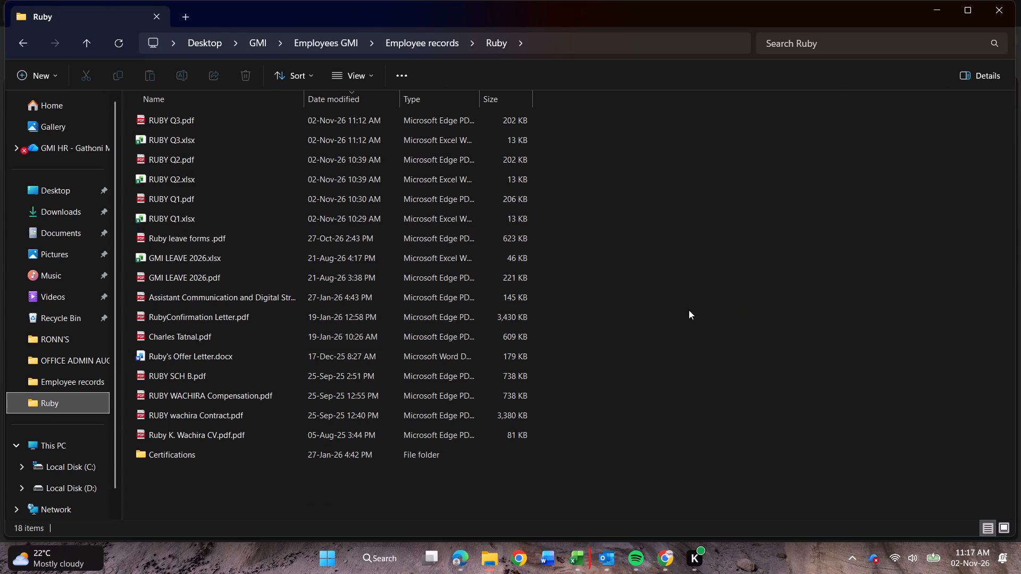
right_click(759, 296)
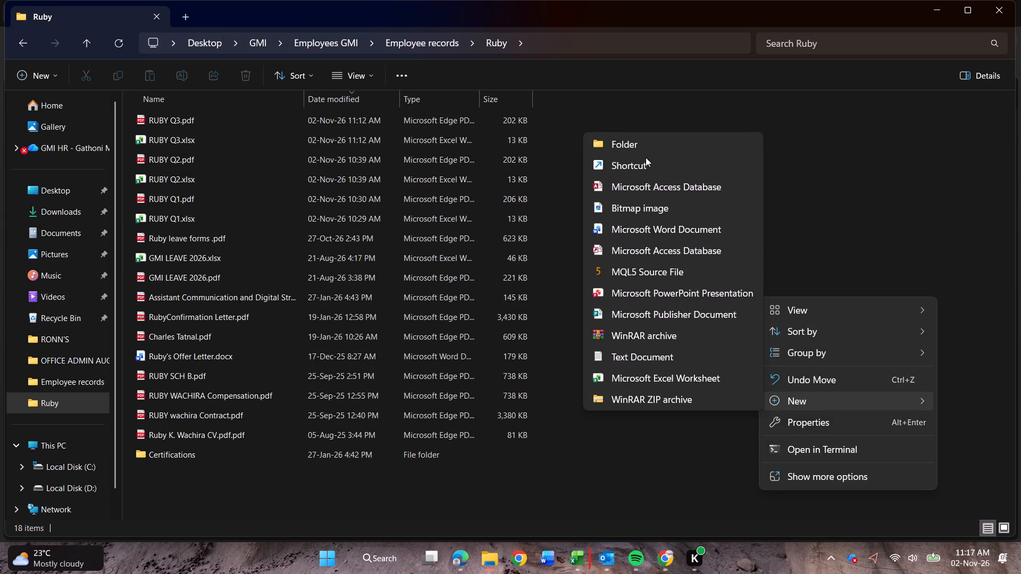
click(633, 148)
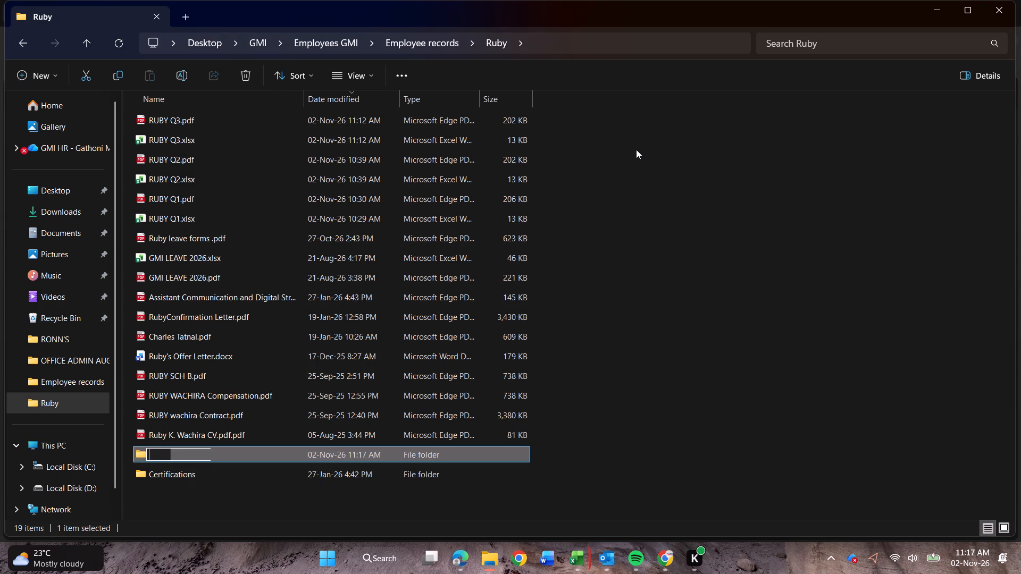
text(RUBY)
key(space)
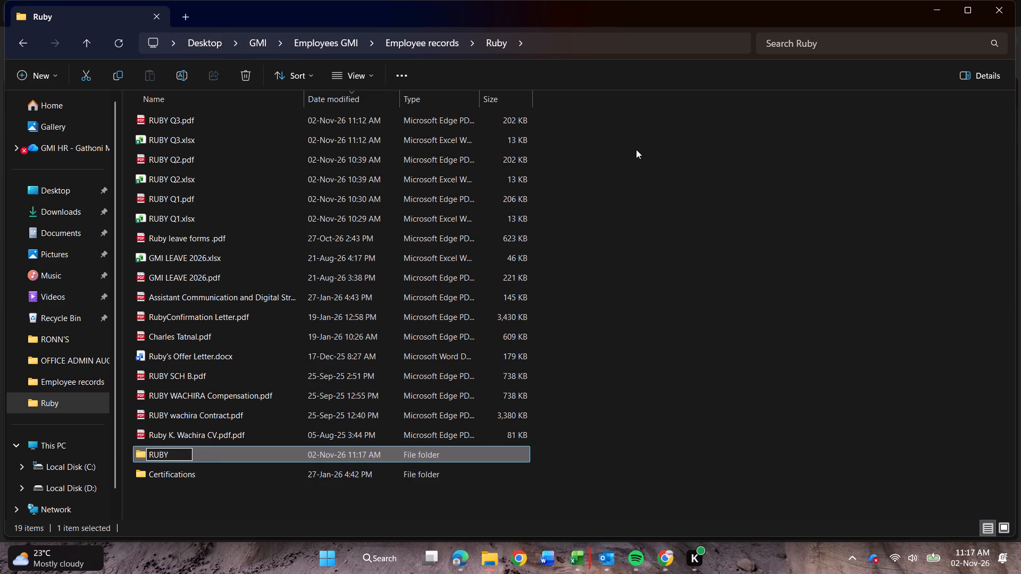
text(LEAVE)
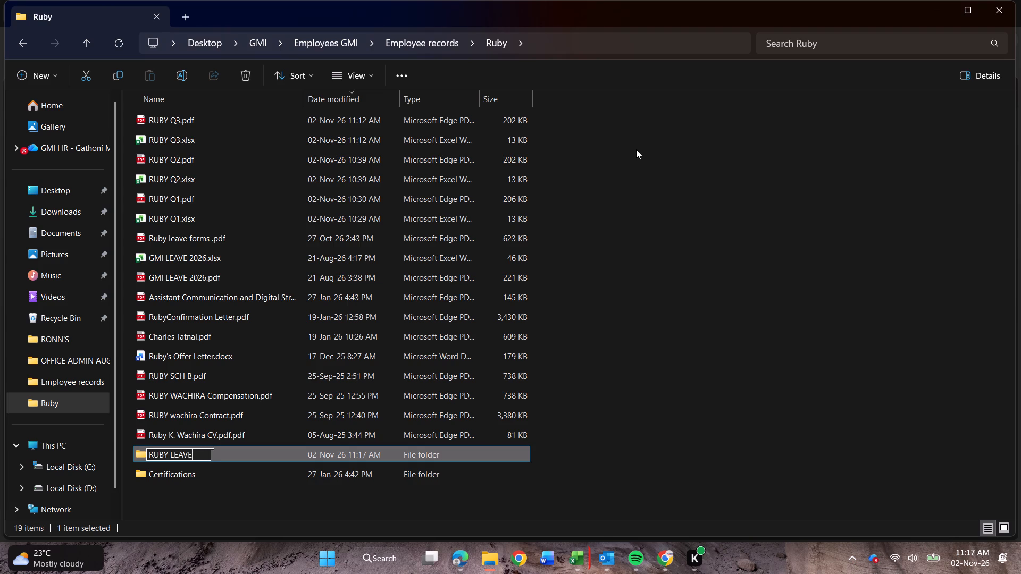
click(663, 214)
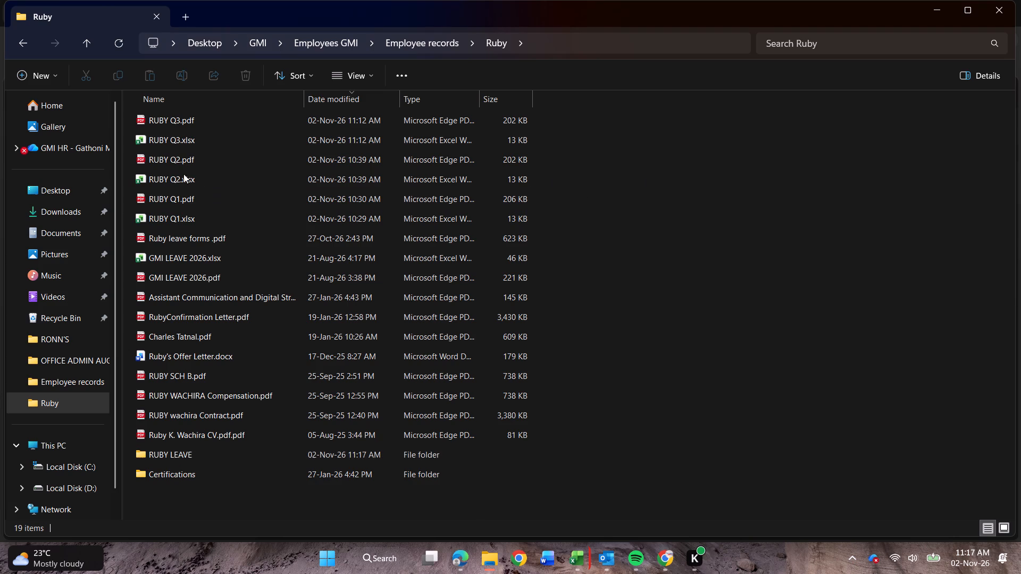
Move the RUBY Q1, Q2 and Q3 files, Ruby leave forms and both GMI LEAVE 2026 files into the RUBY LEAVE folder.
drag(132, 114, 140, 220)
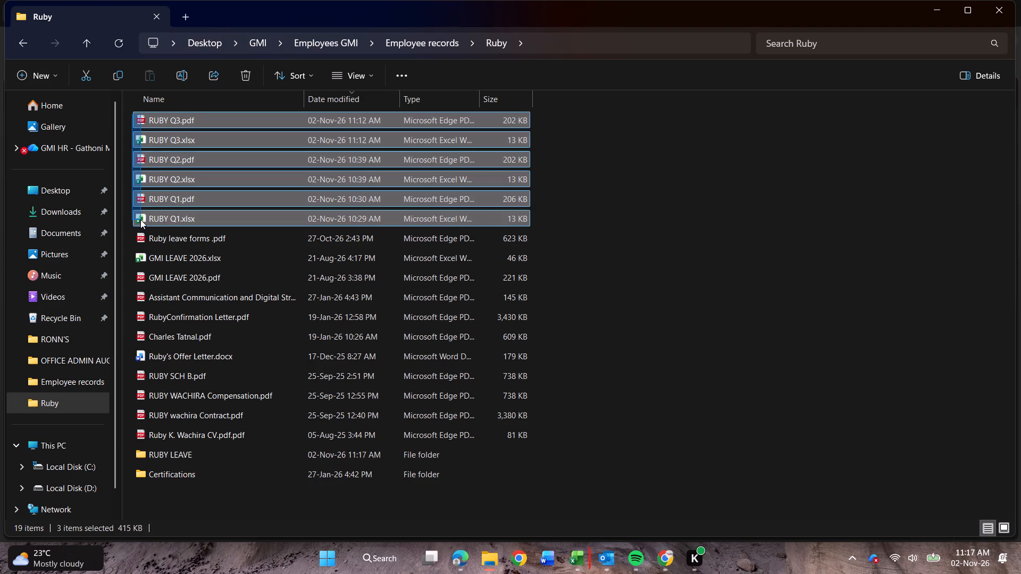
drag(140, 220, 139, 282)
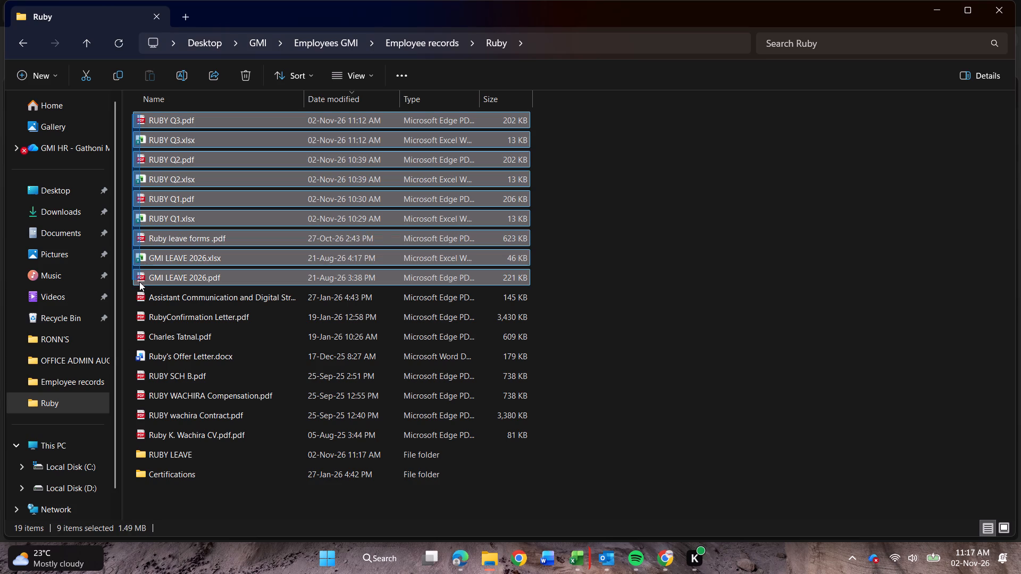
drag(139, 282, 139, 285)
drag(251, 172, 420, 297)
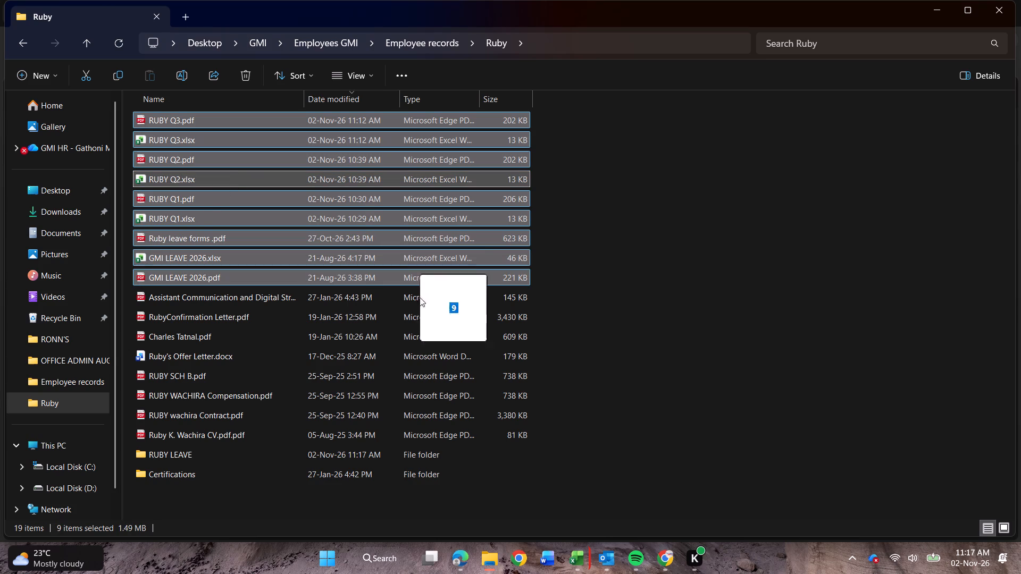
drag(420, 297, 238, 452)
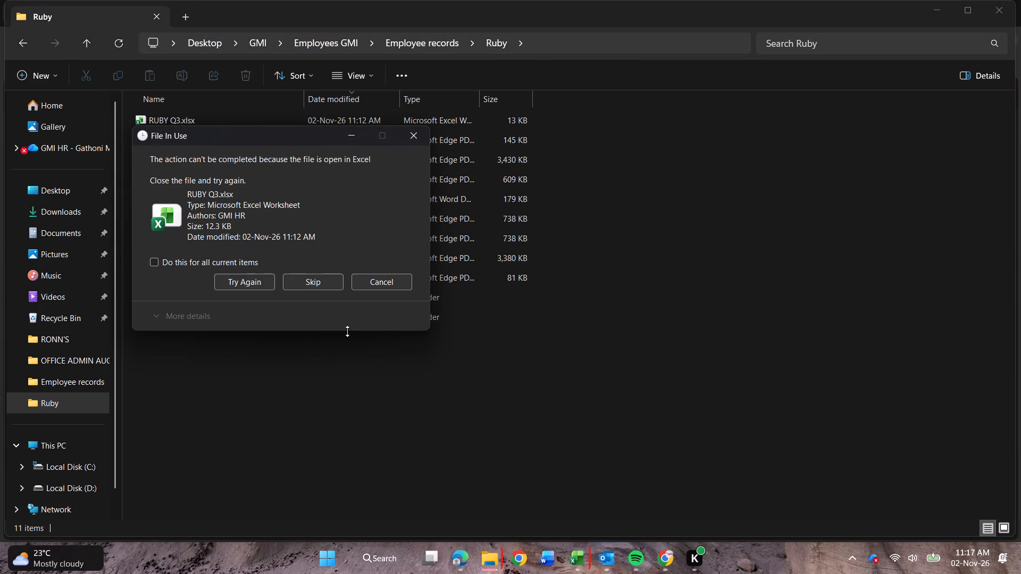
Switch to Excel, save RUBY Q3.xlsx and close the workbook.
click(585, 567)
click(605, 494)
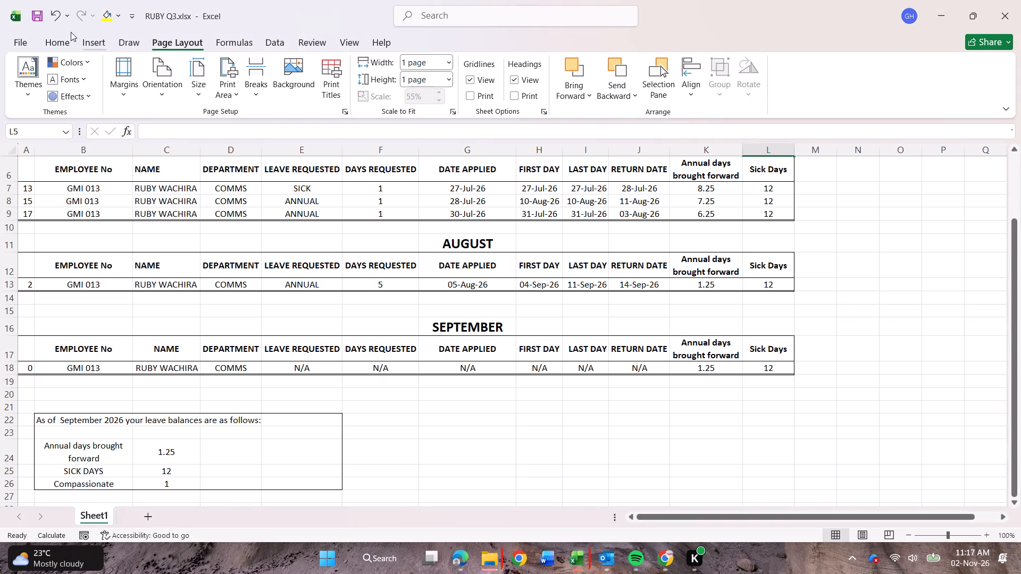
click(43, 19)
click(1020, 23)
Return to the Ruby folder in File Explorer and move RUBY Q3.xlsx into the RUBY LEAVE folder.
click(493, 565)
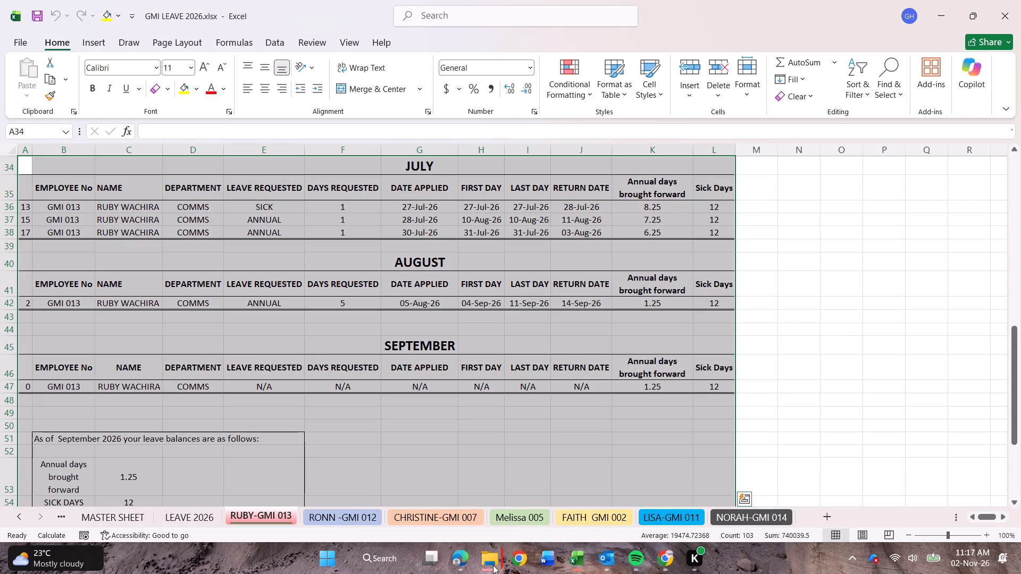
click(440, 497)
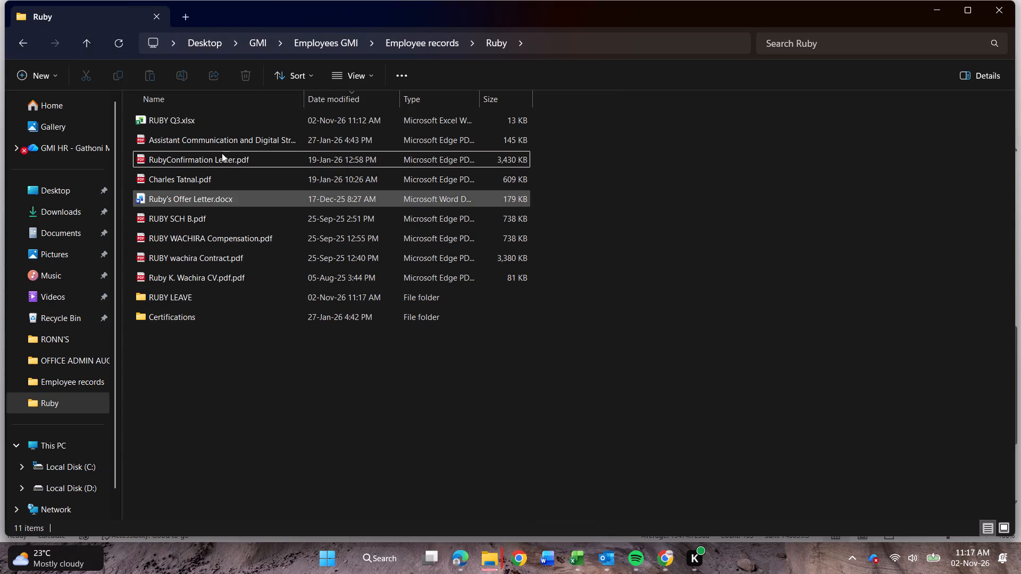
drag(175, 115, 233, 295)
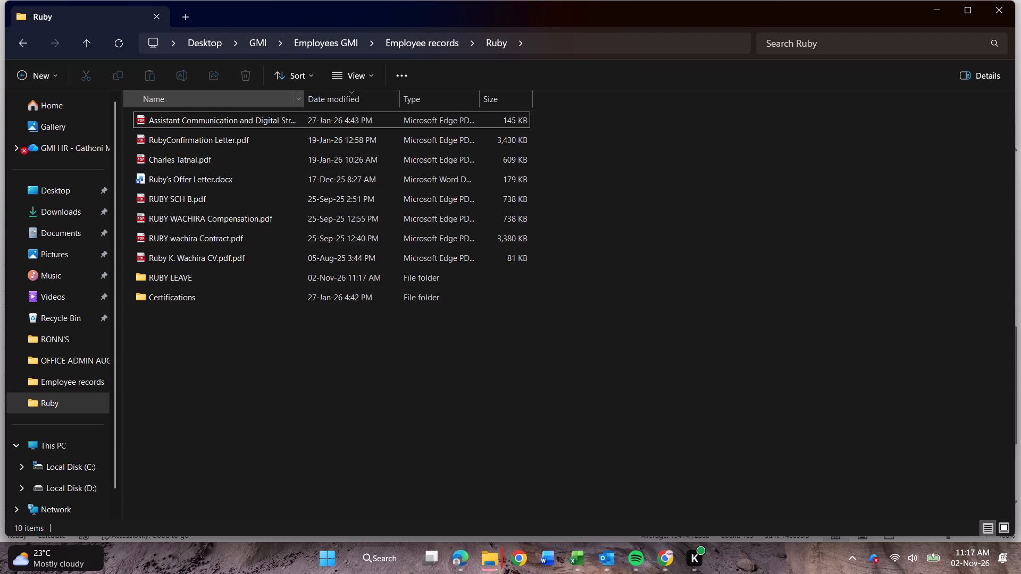
Reverse the date-modified sort order of the local Ruby folder.
click(332, 98)
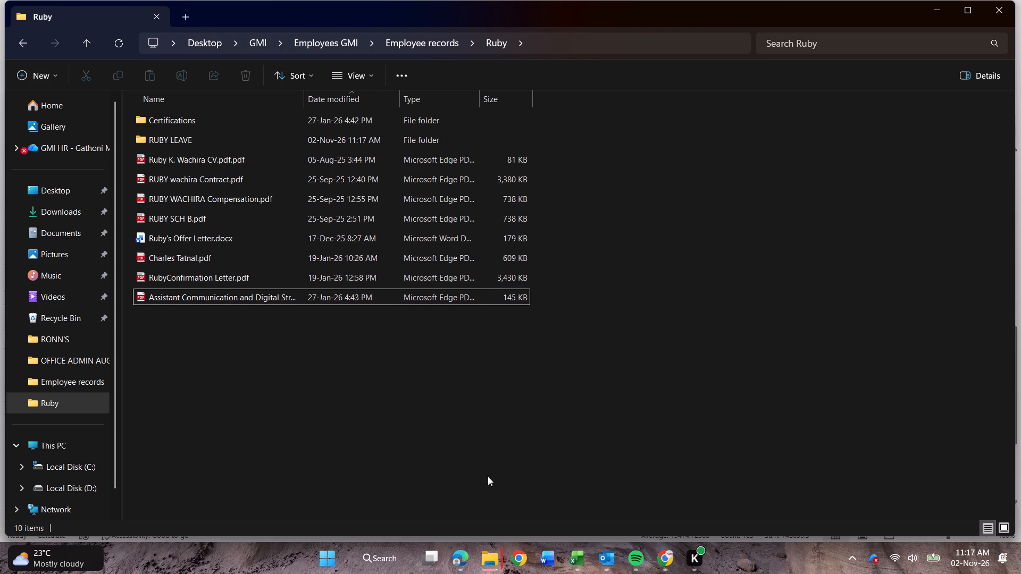
Close the leftover File In Use dialog for RUBY Q3.xlsx.
click(485, 567)
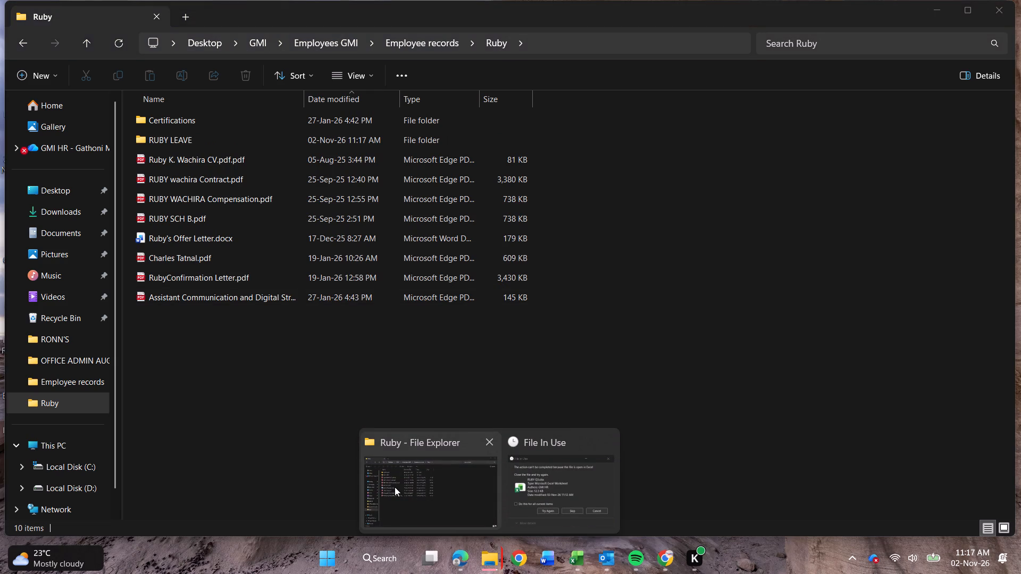
click(525, 481)
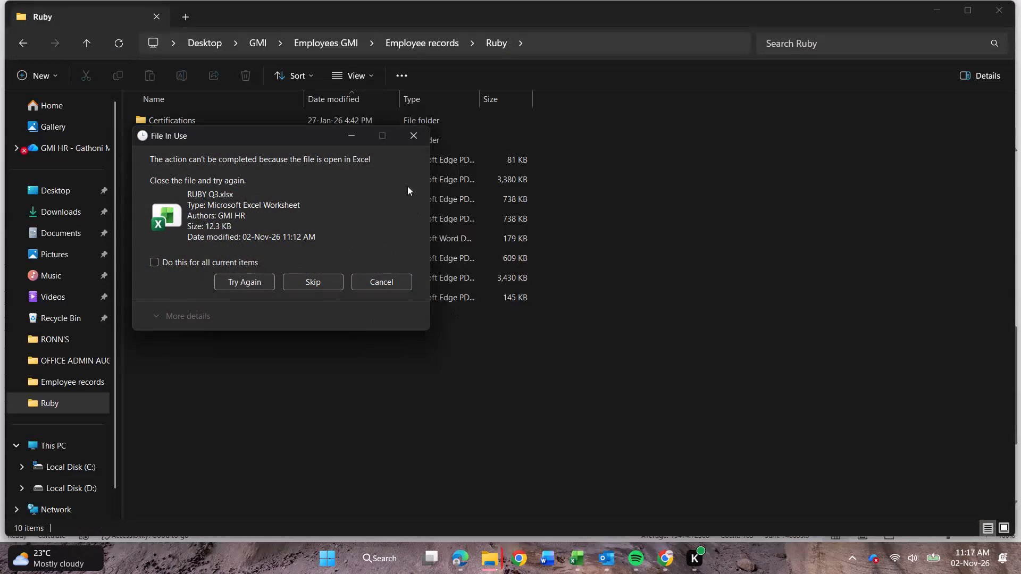
click(414, 141)
Raise the computer's sound volume slightly.
click(910, 560)
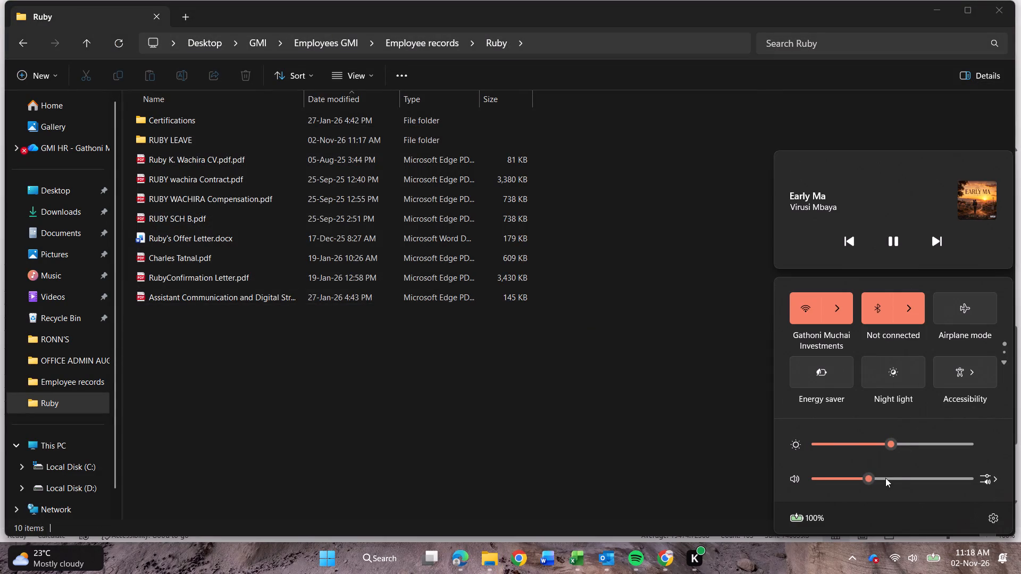
click(897, 478)
click(581, 398)
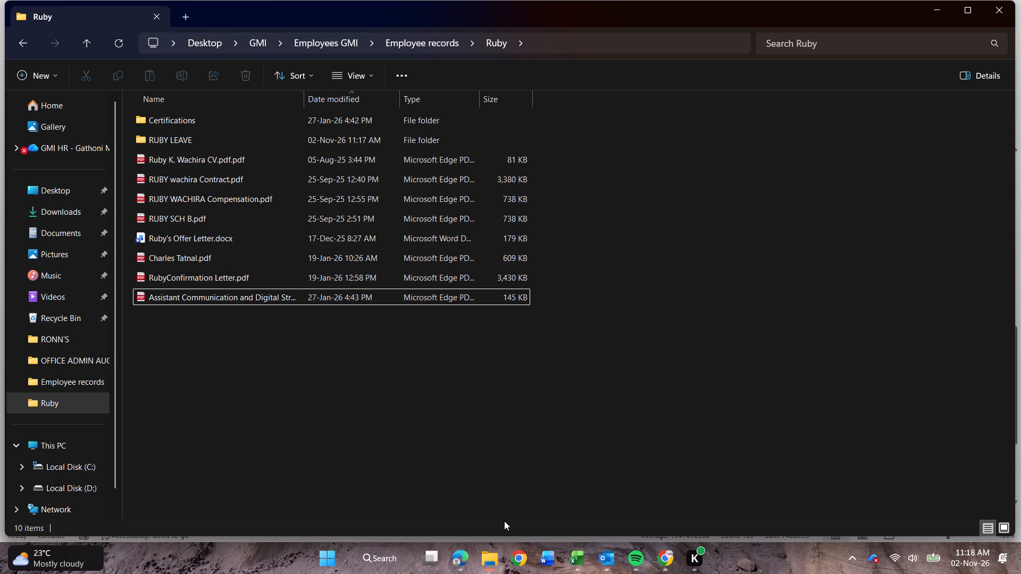
Switch back to Ruby's main OneDrive folder in Edge.
click(453, 564)
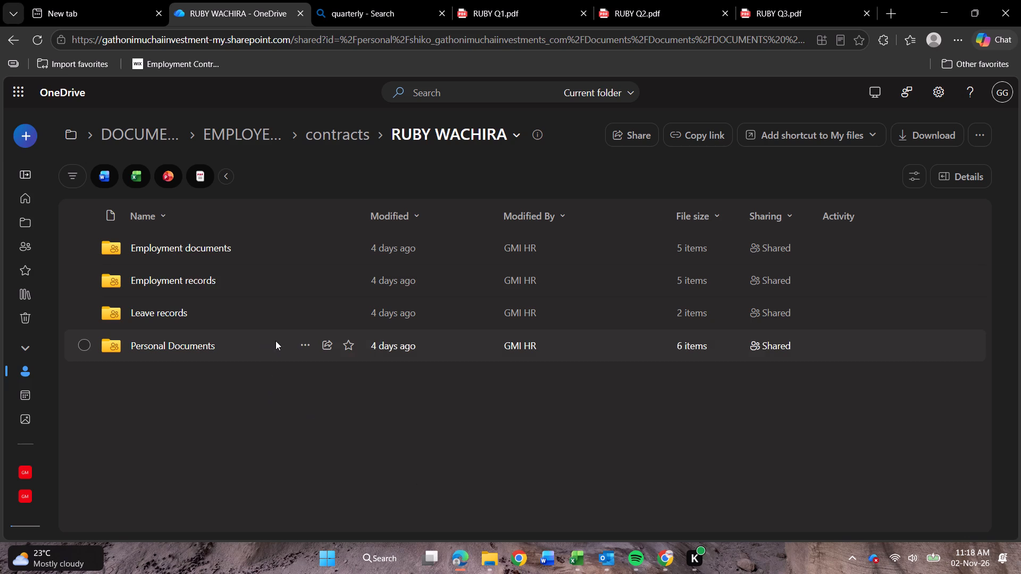